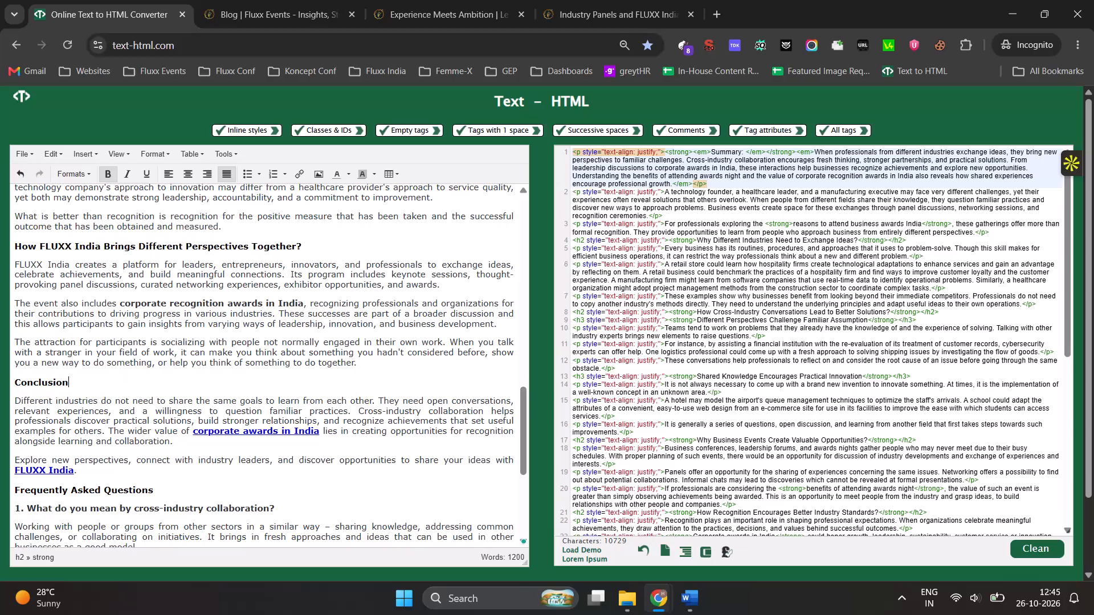
In the Fluxx India keywords sheet, search for "corporate" and copy the /about URL listed for "corporate recognition awards india".
key(alt+Tab)
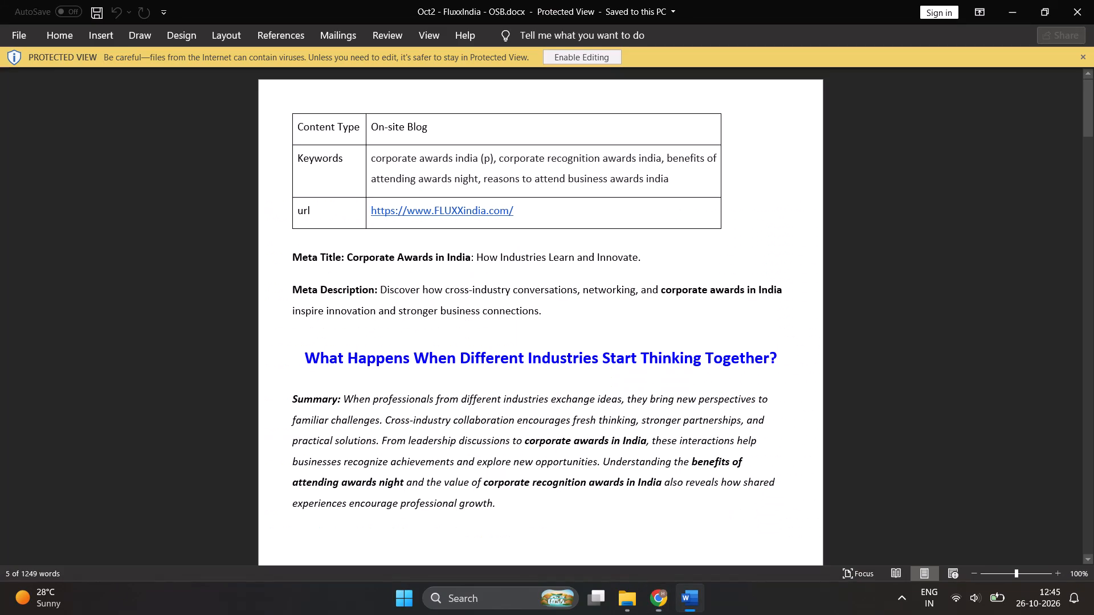
key(alt+Tab)
key(alt+Tab)
key(alt+Tab)
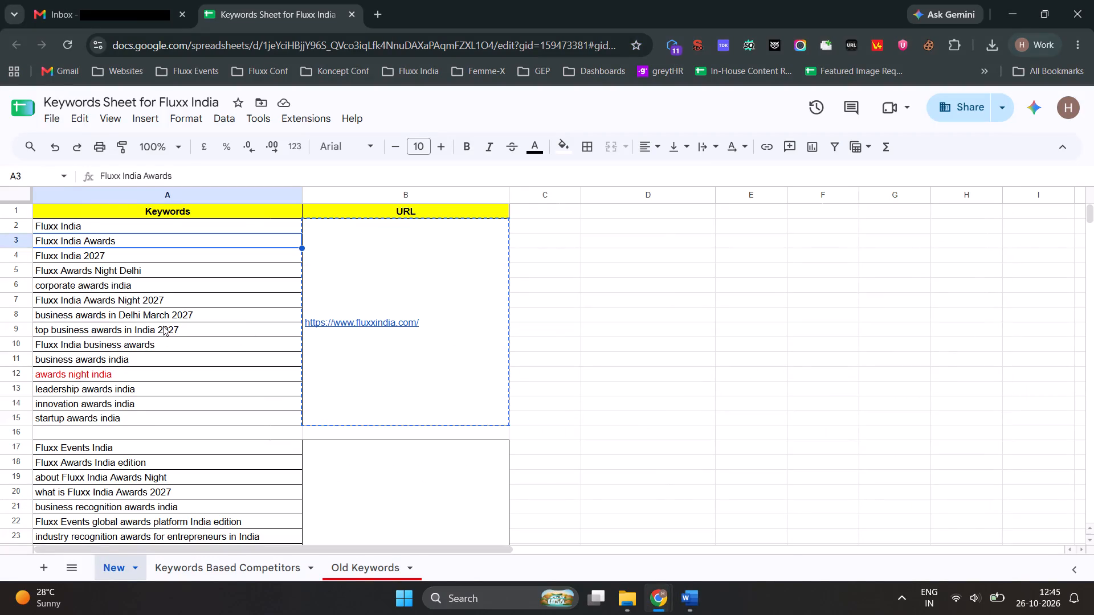
key(ctrl+f)
text(xorpor)
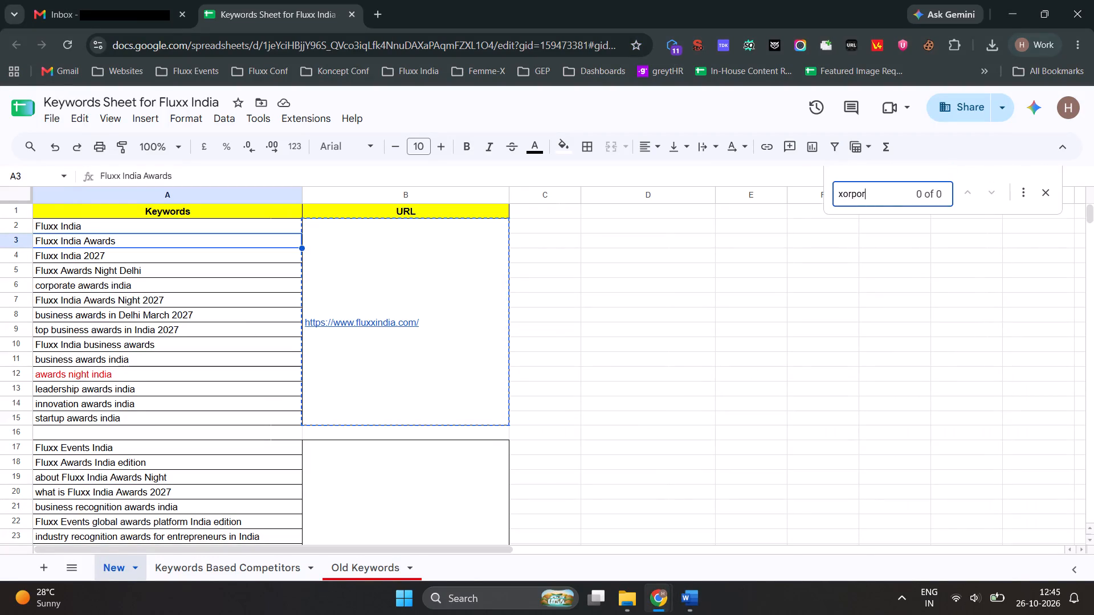
key(BackSpace)
key(BackSpace)
key(BackSpace)
key(BackSpace)
key(BackSpace)
key(BackSpace)
key(BackSpace)
key(BackSpace)
key(BackSpace)
key(BackSpace)
key(BackSpace)
key(BackSpace)
key(BackSpace)
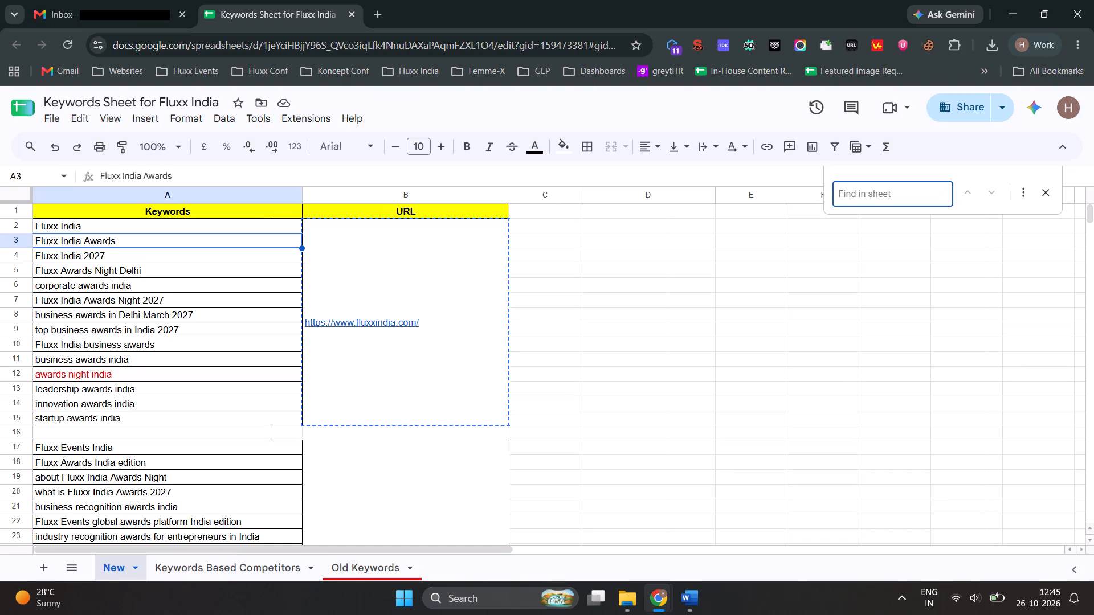
text(corporte)
key(BackSpace)
key(BackSpace)
text(ate)
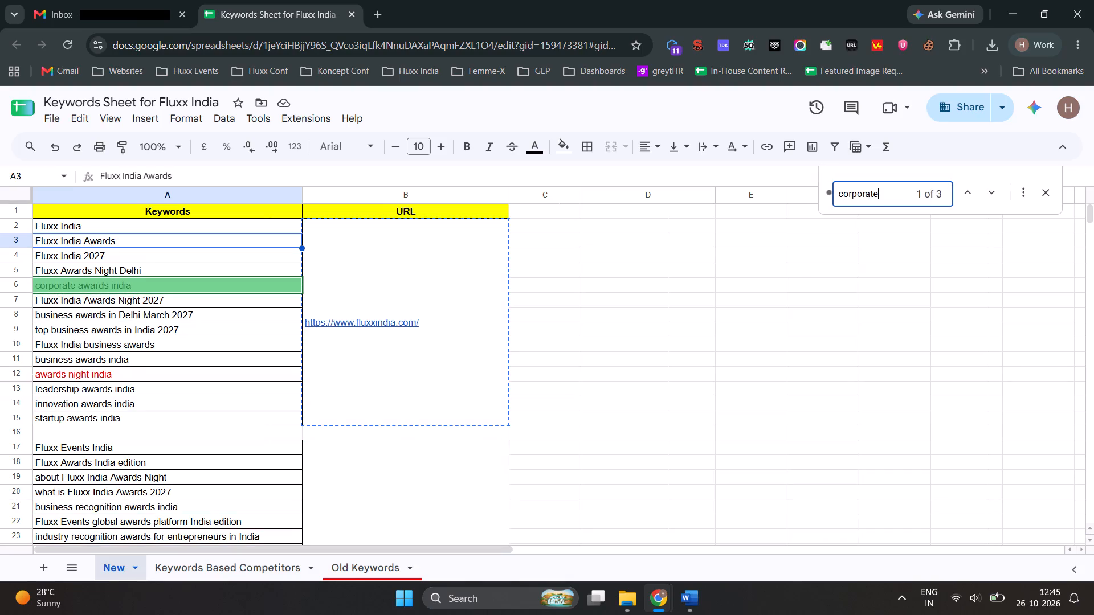
key(Return)
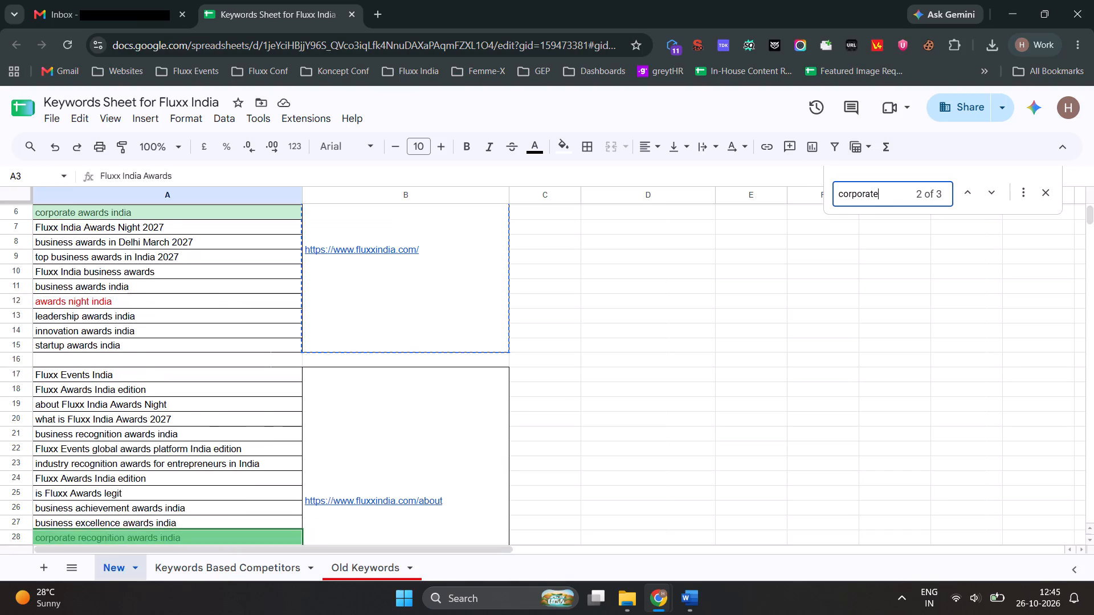
key(Return)
key(Return)
key(Return)
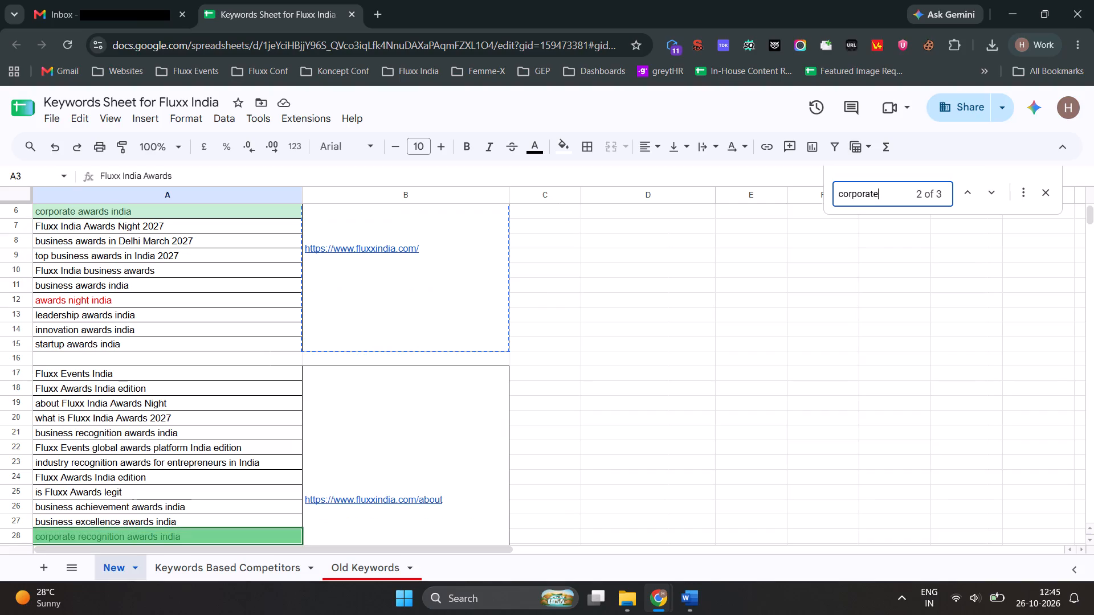
click(431, 436)
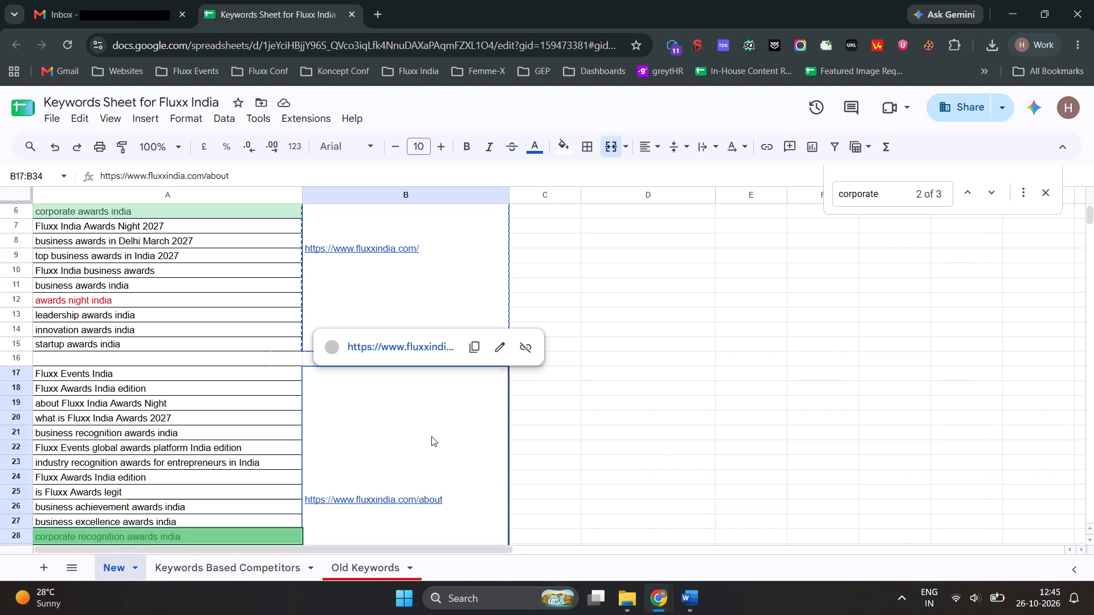
key(ctrl+c)
Back in the Text-HTML converter, remove bold from the "Corporate awards in India could honor growth" paragraph under How Recognition Encourages Better Industry Standards.
key(alt+Tab)
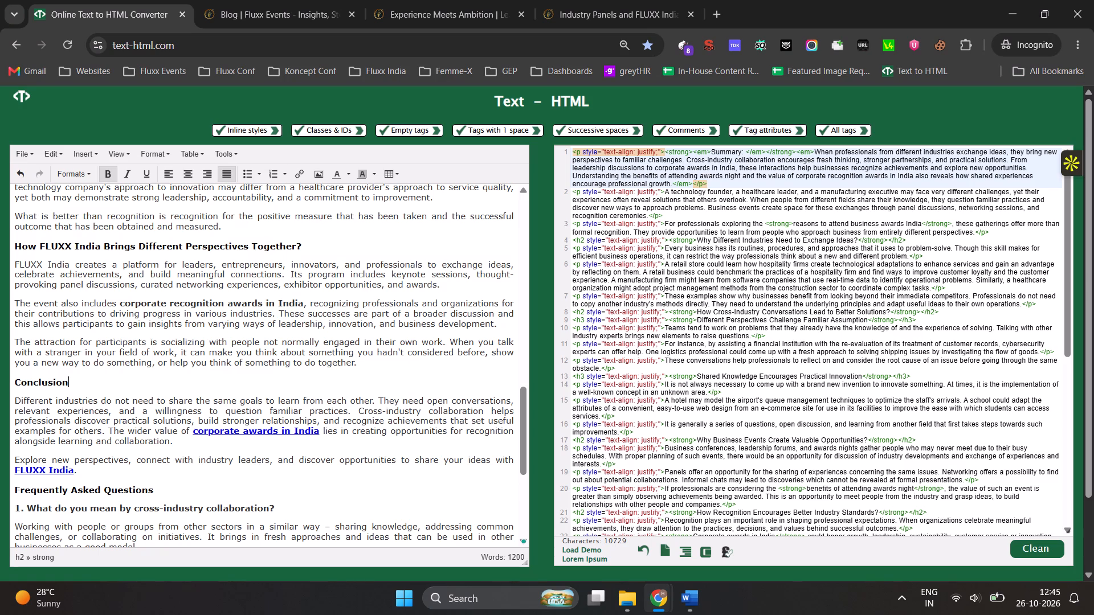
scroll(318, 343, up, 4)
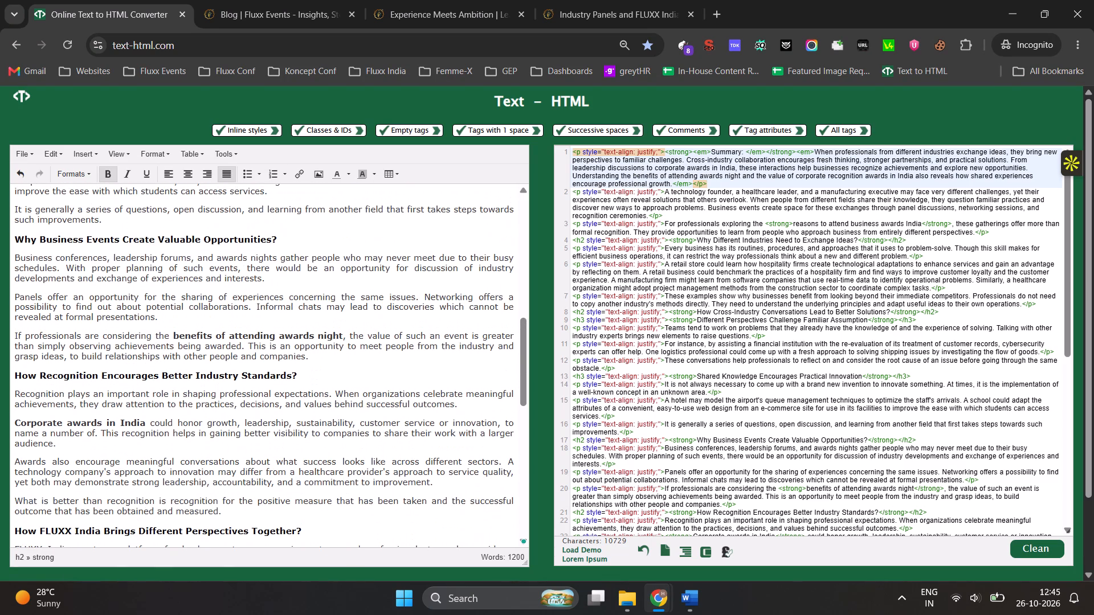
scroll(319, 335, down, 3)
scroll(319, 335, up, 3)
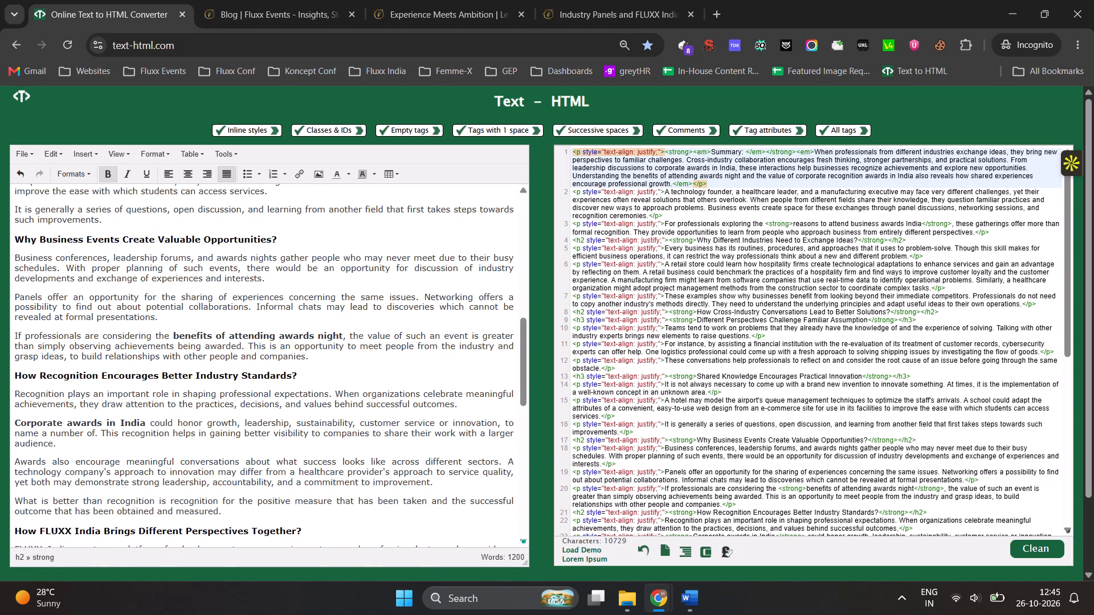
triple_click(193, 428)
key(ctrl+b)
key(ctrl+b)
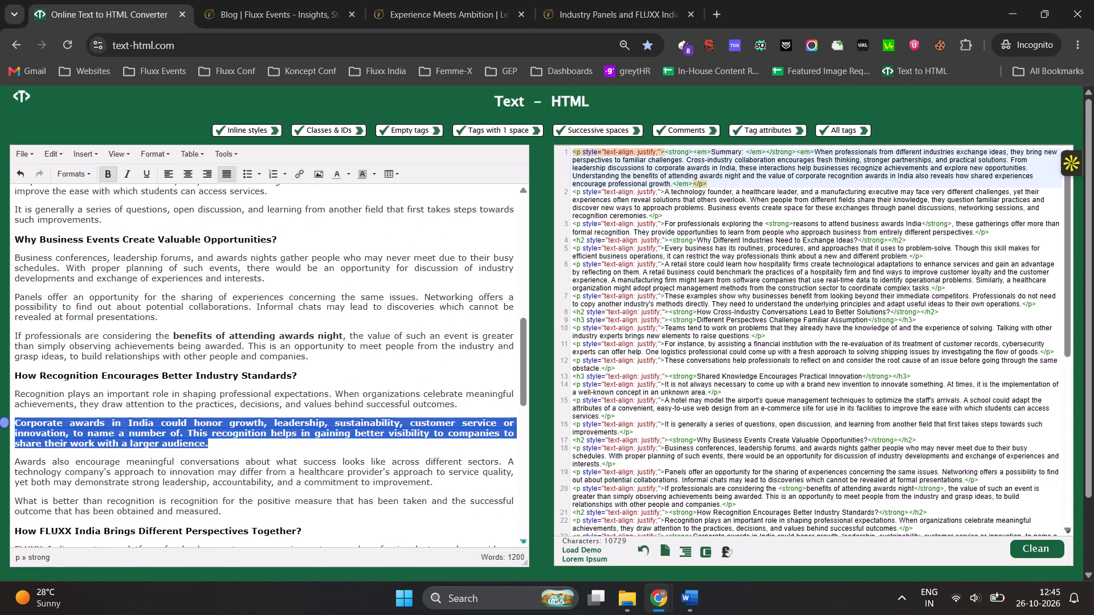
key(ctrl+v)
key(ctrl+z)
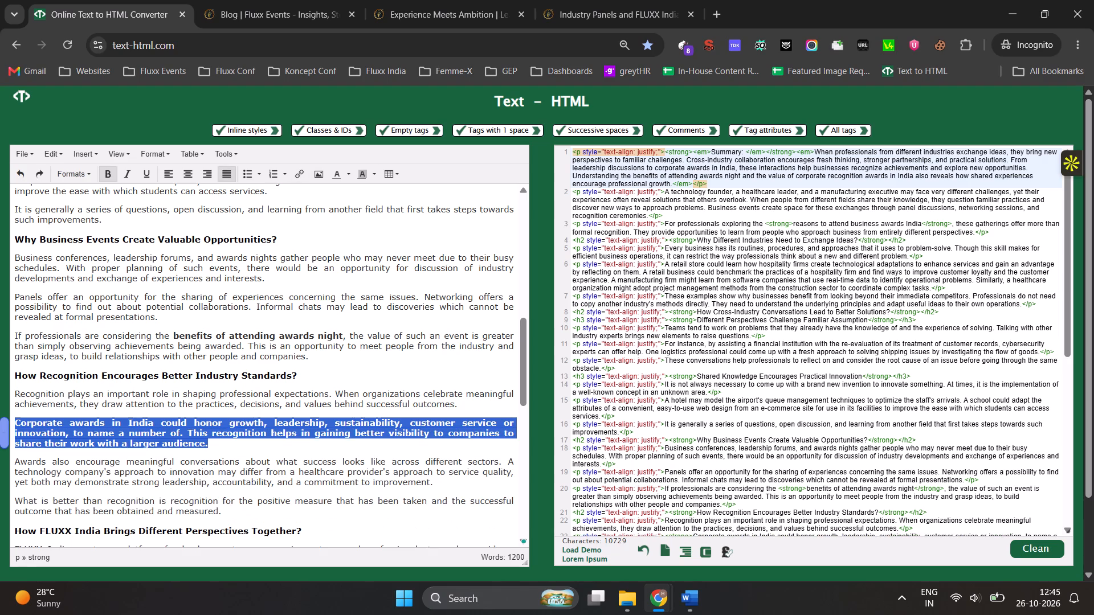
key(ctrl+b)
click(332, 341)
scroll(316, 350, up, 3)
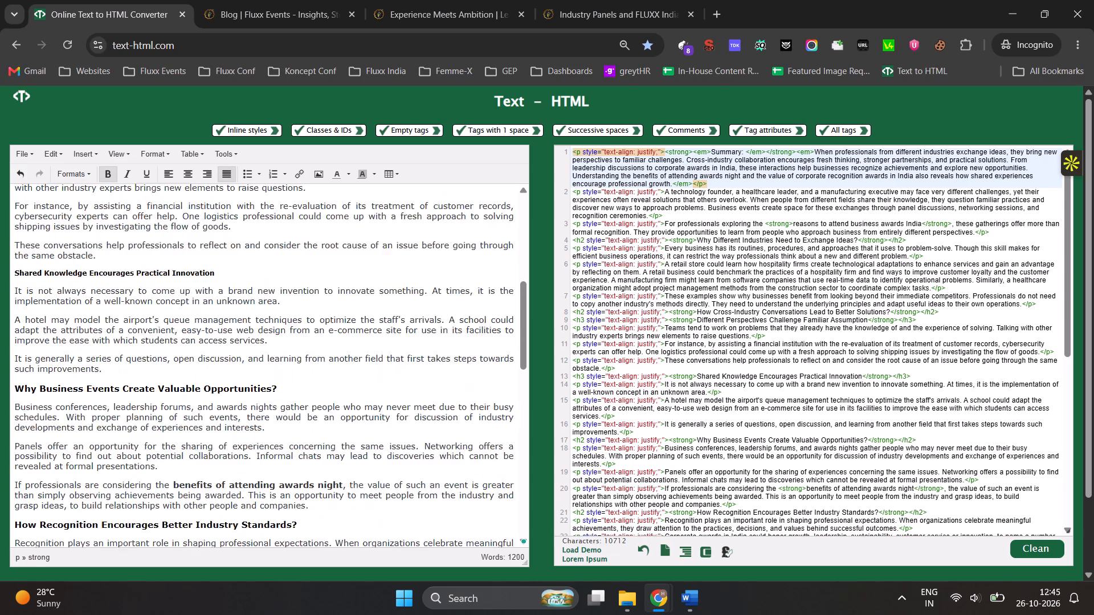
scroll(315, 348, up, 6)
scroll(307, 355, down, 10)
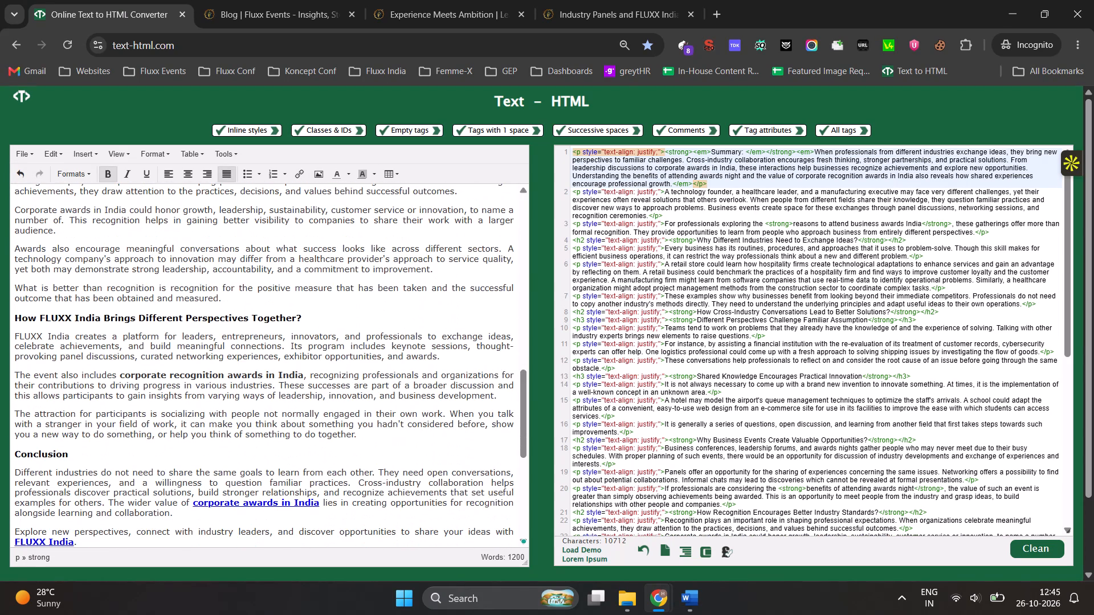
click(303, 374)
key(ctrl+shift+Left)
key(ctrl+shift+Left)
key(ctrl+shift+Left)
key(ctrl+shift+Left)
key(ctrl+shift+Left)
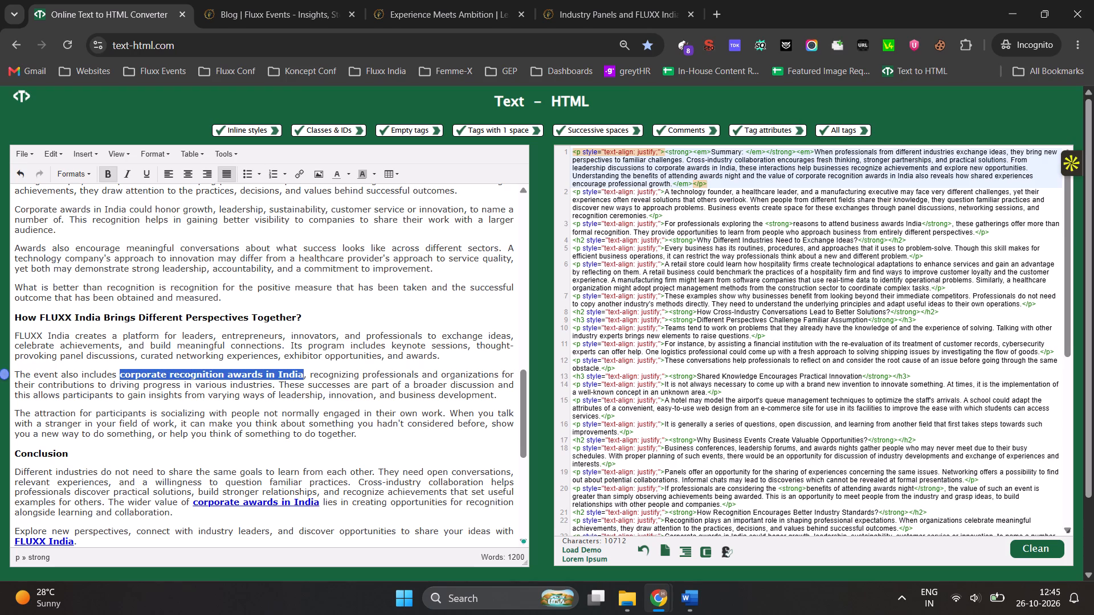
key(ctrl+k)
key(ctrl+v)
key(Return)
Make the linked phrase "corporate recognition awards in India" bold.
key(ctrl+shift+Left)
key(ctrl+shift+Left)
key(ctrl+shift+Left)
key(ctrl+shift+Left)
key(ctrl+shift+Left)
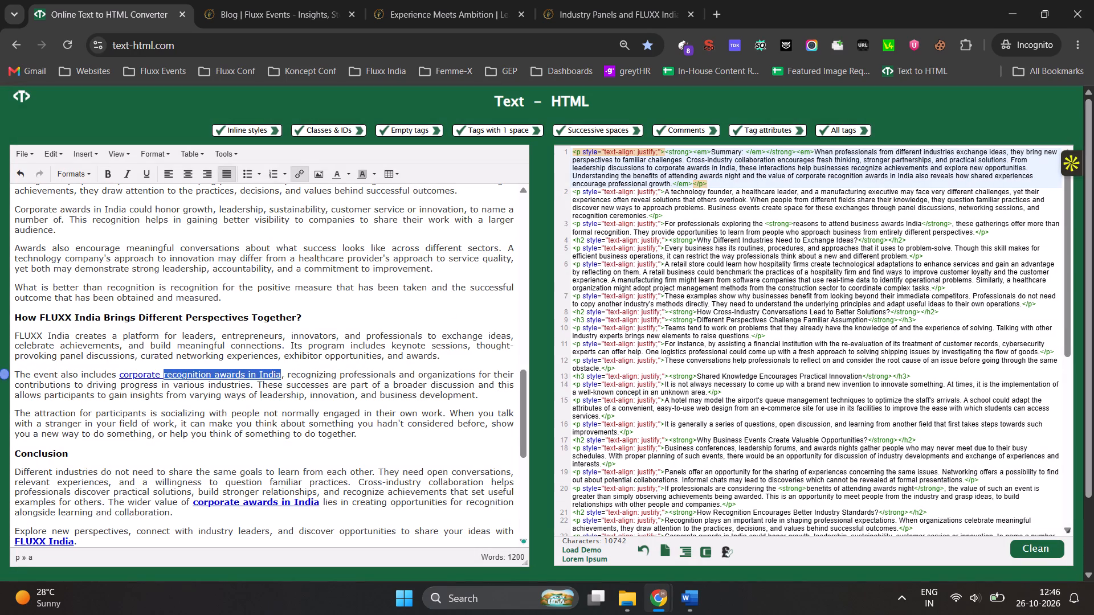
key(ctrl+shift+Left)
key(ctrl+shift+Right)
key(ctrl+b)
click(398, 352)
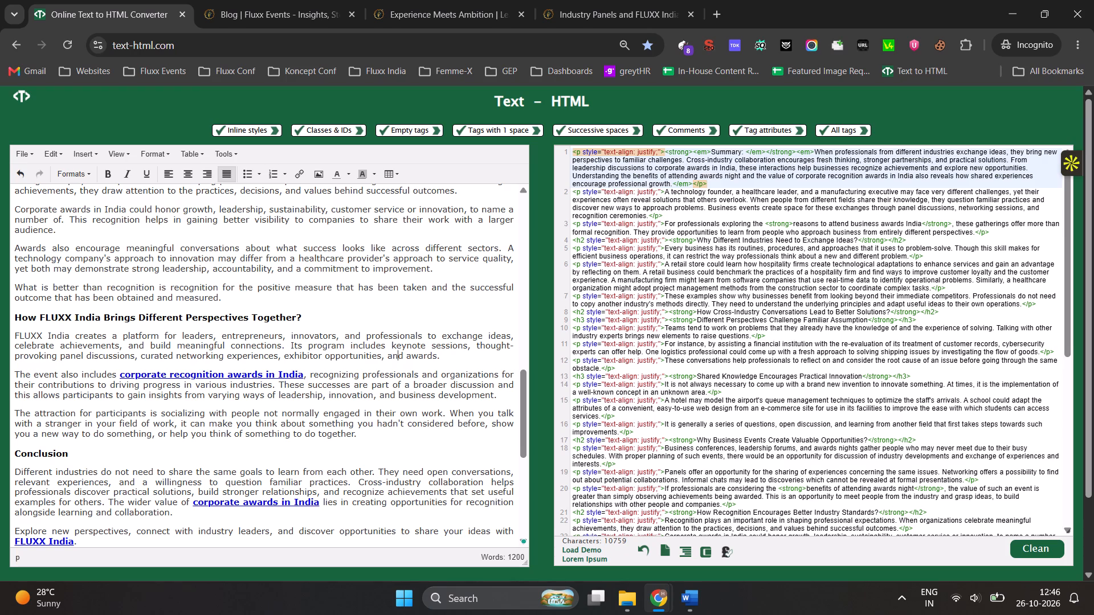
Review the whole article in the editor for bold keyword phrases that still lack a link.
scroll(377, 371, up, 2)
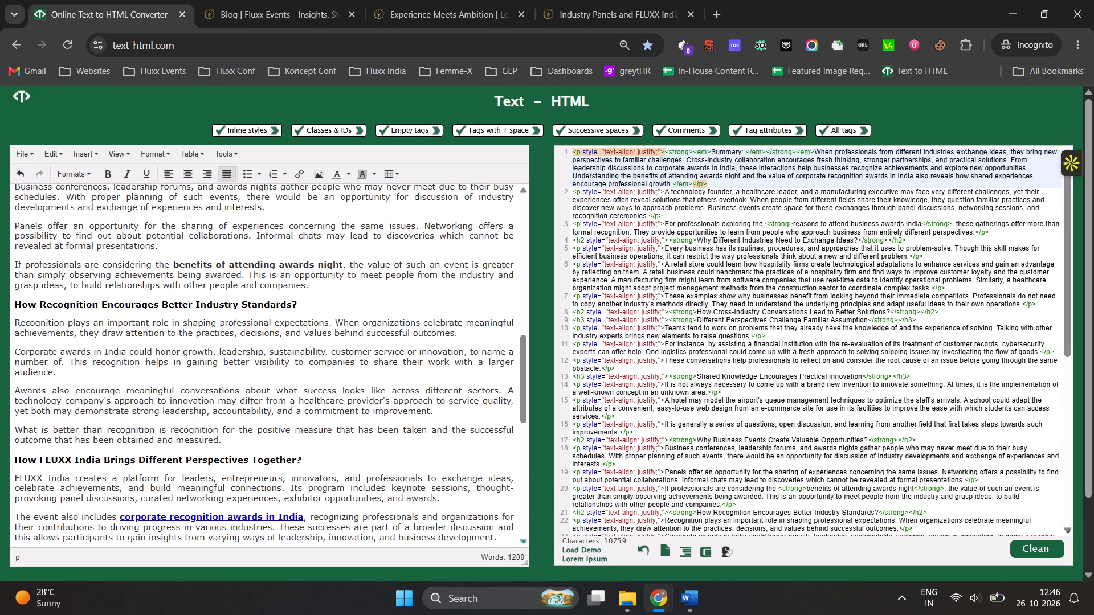
scroll(382, 363, up, 11)
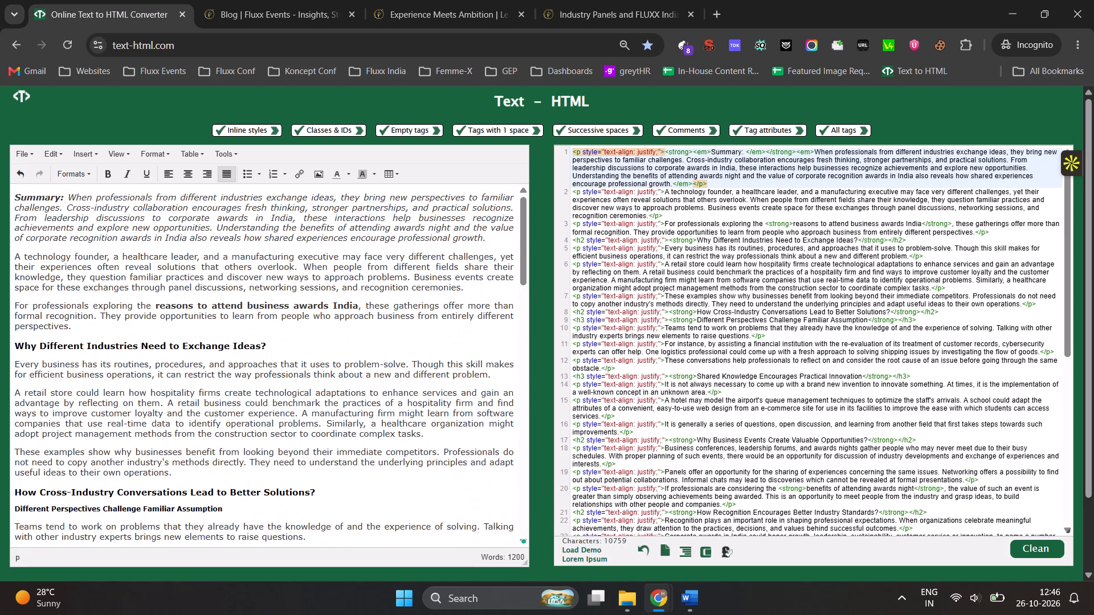
scroll(379, 357, down, 14)
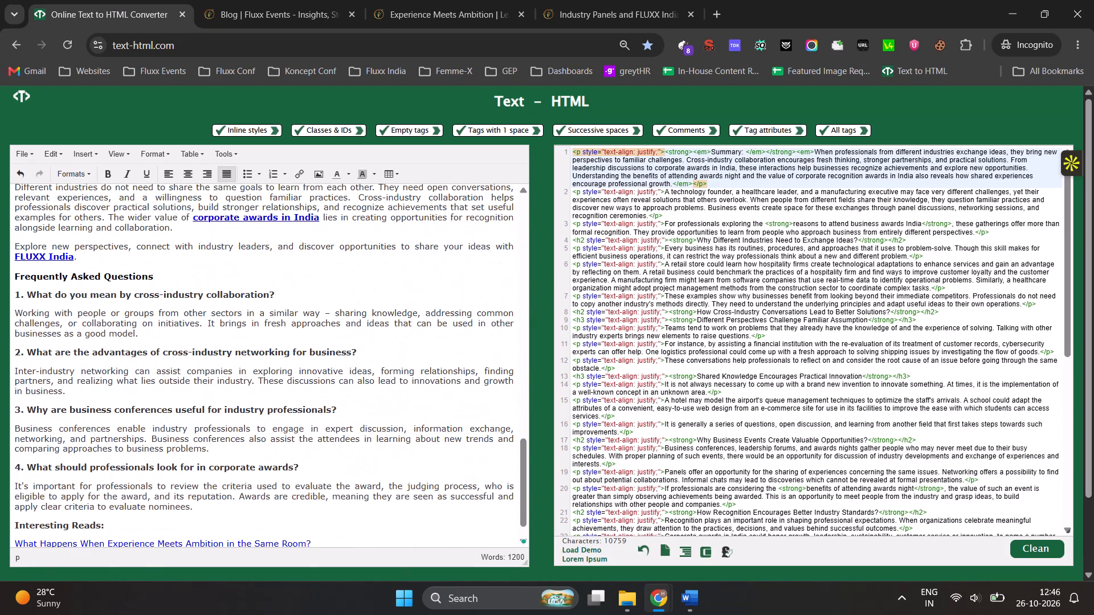
scroll(379, 358, down, 3)
scroll(379, 358, up, 6)
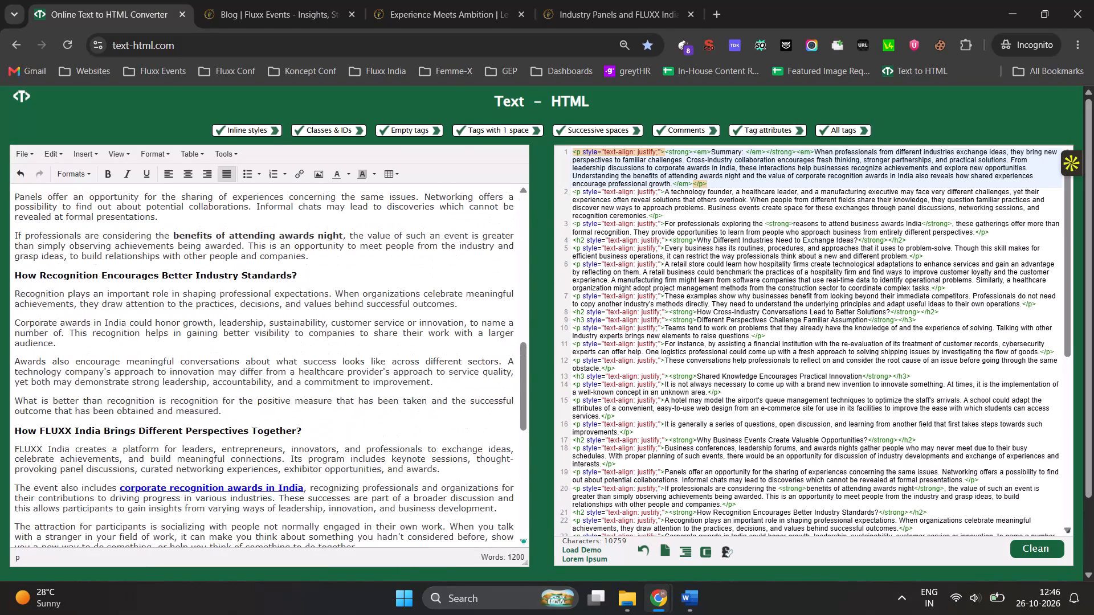
scroll(379, 358, up, 2)
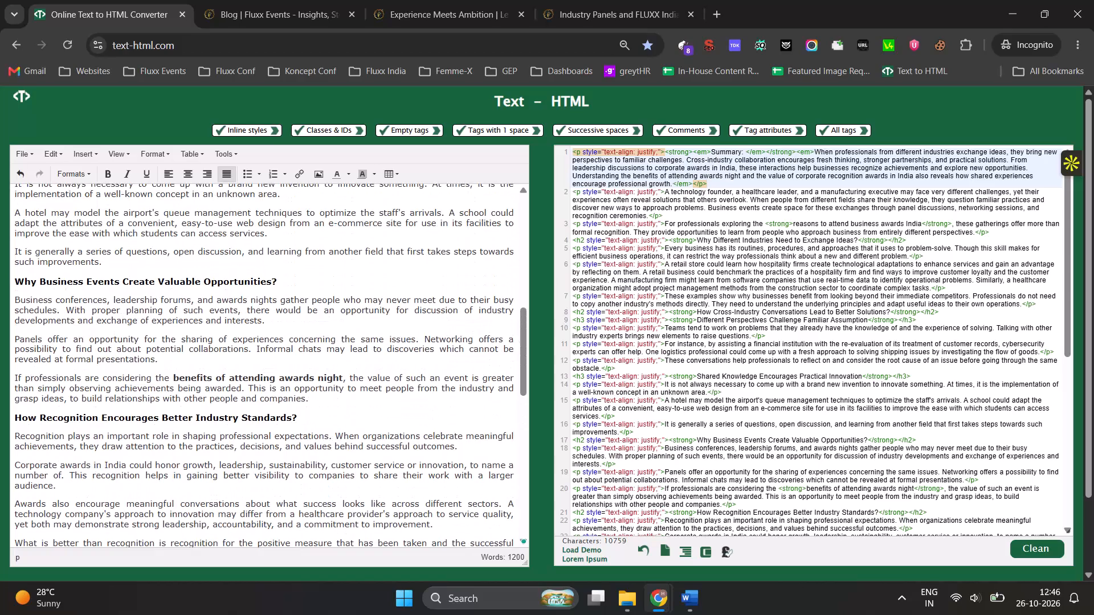
scroll(379, 358, up, 2)
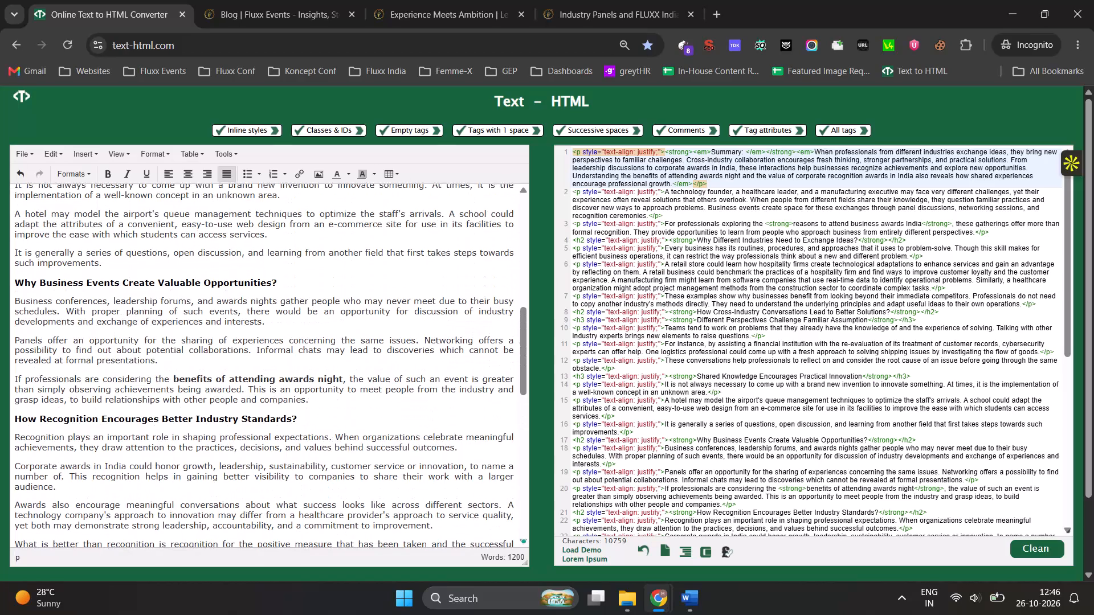
scroll(379, 358, up, 7)
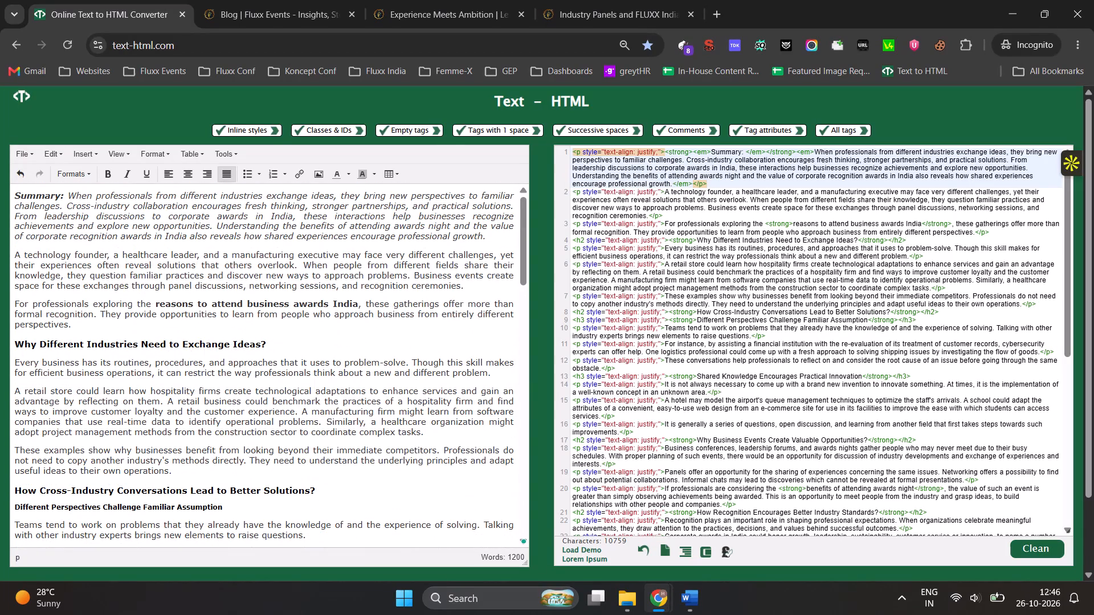
In the keywords sheet, search for "reasons" and copy the URL listed for "reasons to attend business awards india".
key(alt+Tab)
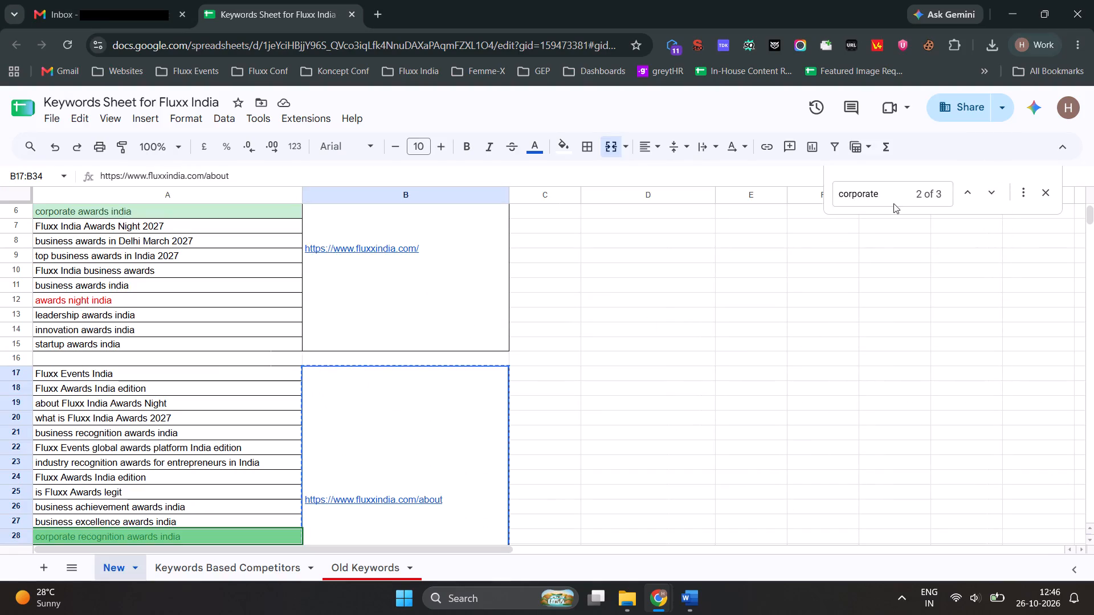
triple_click(895, 198)
text(reasons)
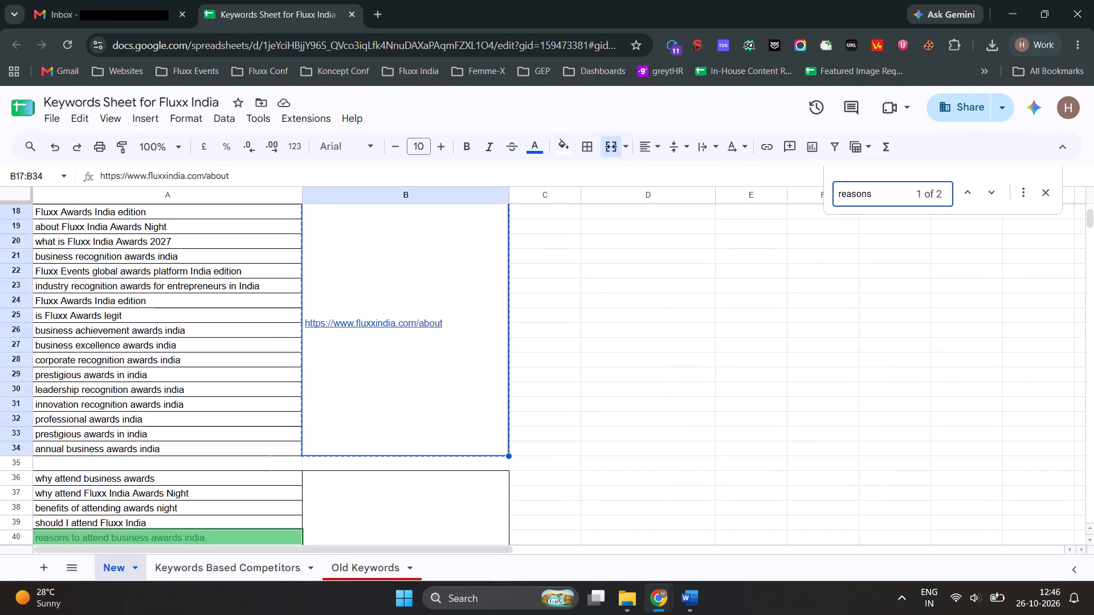
key(alt+Tab)
key(alt+Tab)
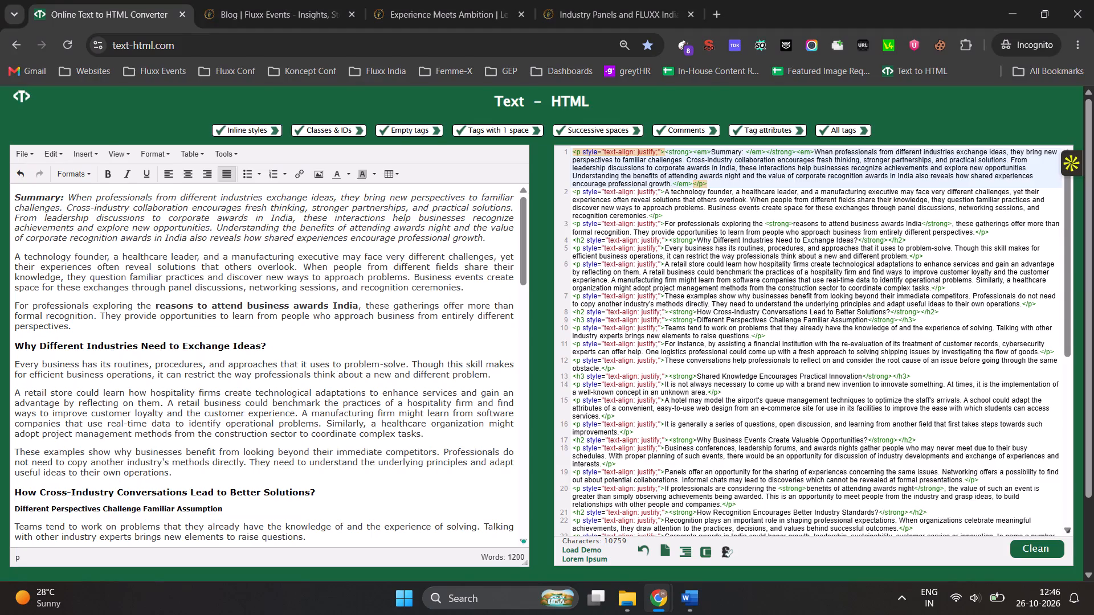
scroll(574, 378, down, 2)
click(470, 400)
key(ctrl+c)
key(alt+Tab)
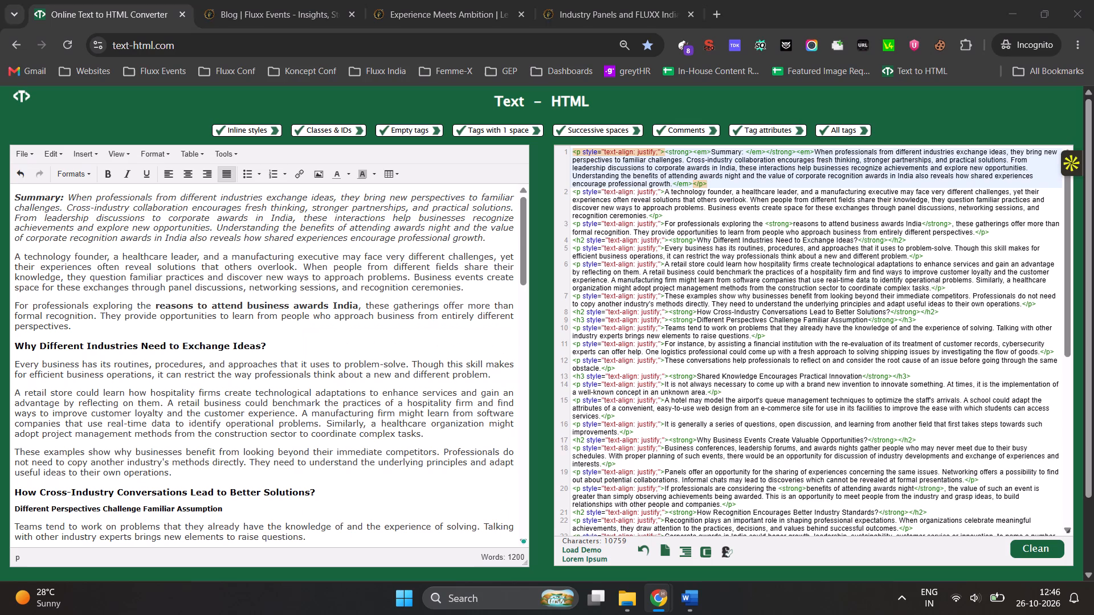
click(357, 305)
key(ctrl+shift+Left)
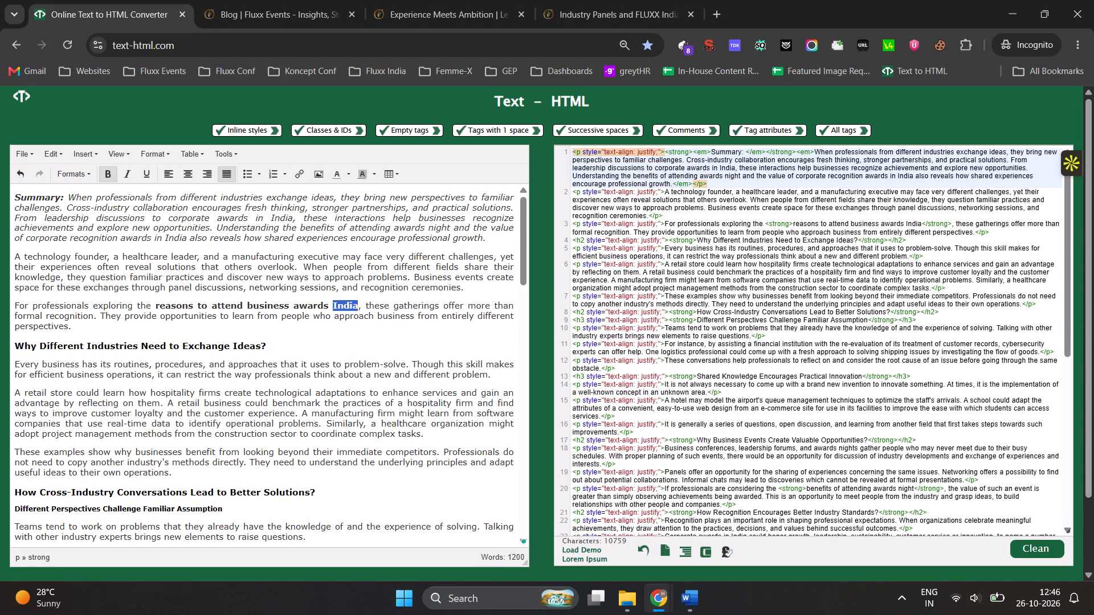
key(ctrl+shift+Left)
key(ctrl+shift+Left)
key(ctrl+shift+Left)
key(ctrl+shift+Left)
key(ctrl+shift+Left)
key(ctrl+k)
key(ctrl+v)
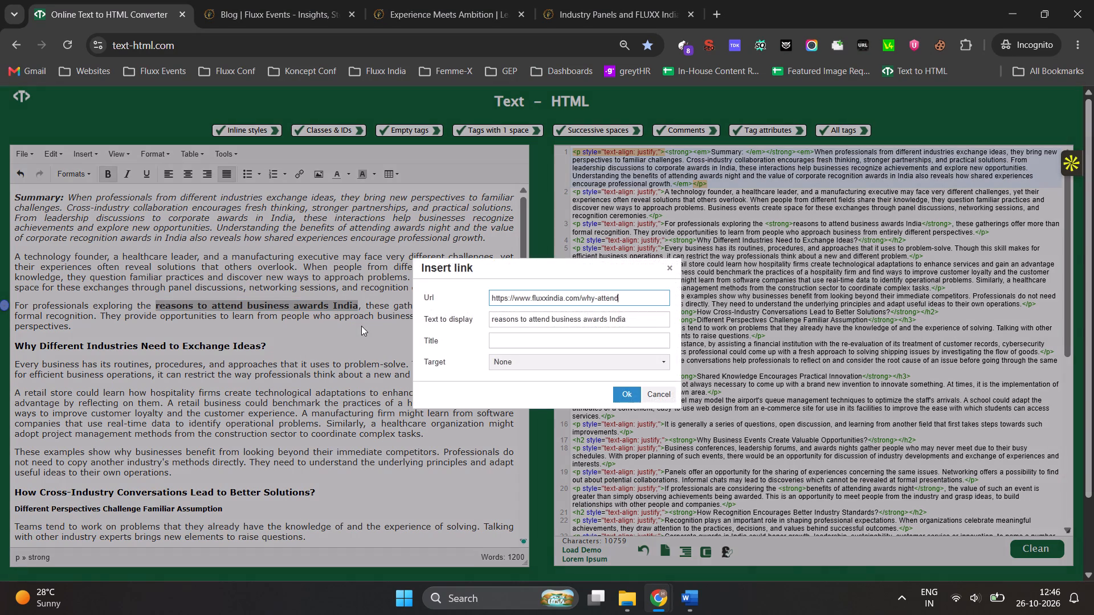
key(Return)
Make the linked phrase "reasons to attend business awards India" bold.
key(ctrl+shift+Left)
key(ctrl+shift+Left)
key(ctrl+shift+Left)
key(ctrl+shift+Left)
key(ctrl+shift+Left)
key(ctrl+shift+Left)
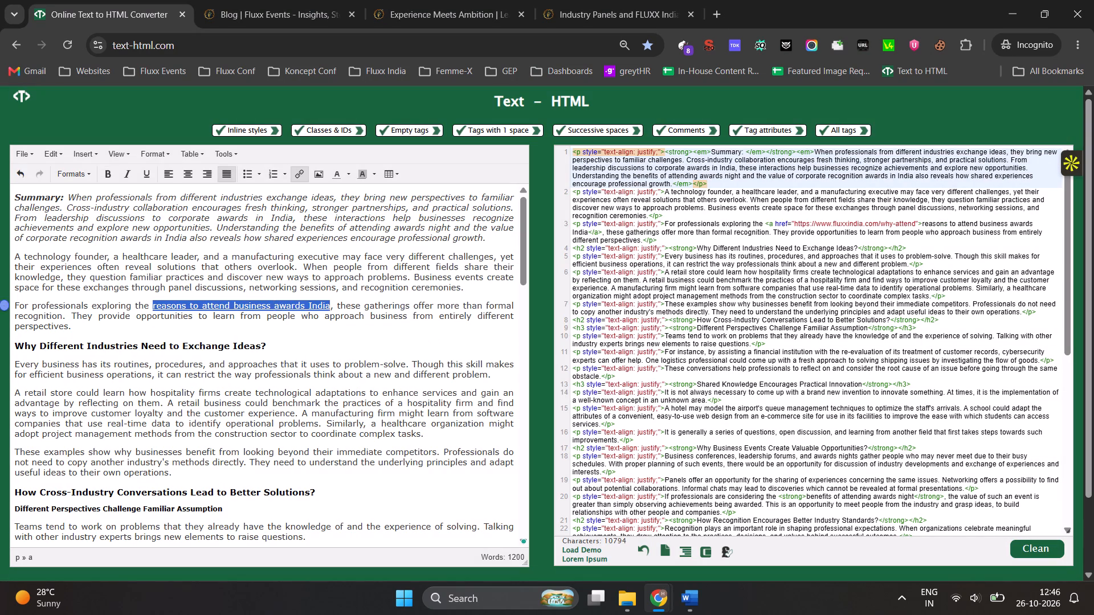
key(ctrl+b)
Look through the article's middle sections for the next bold keyword phrase that needs a link.
scroll(366, 338, down, 3)
scroll(291, 358, down, 2)
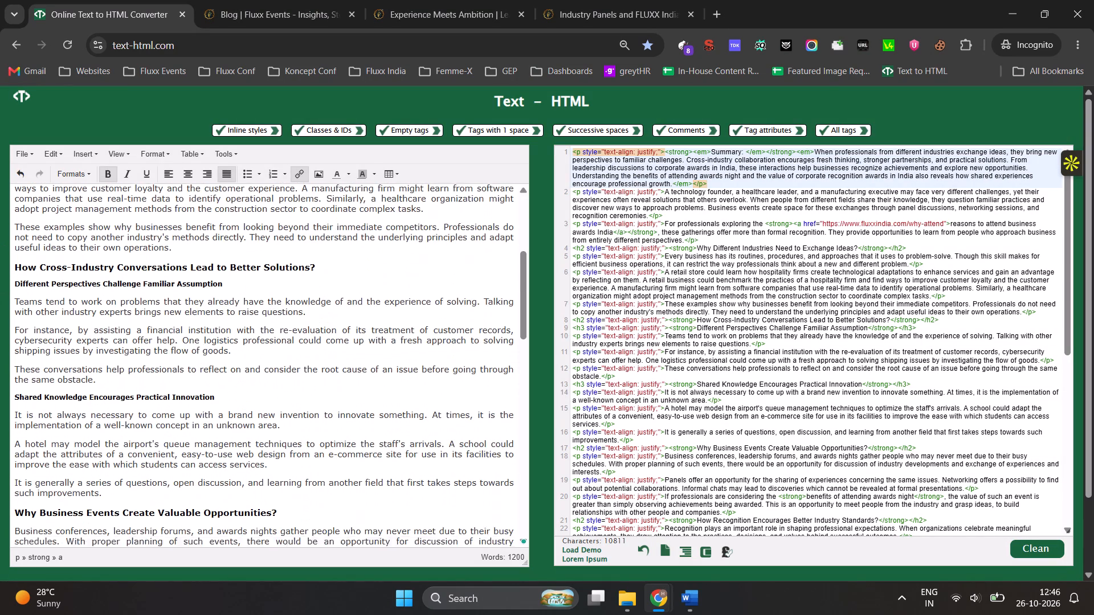
scroll(300, 361, down, 2)
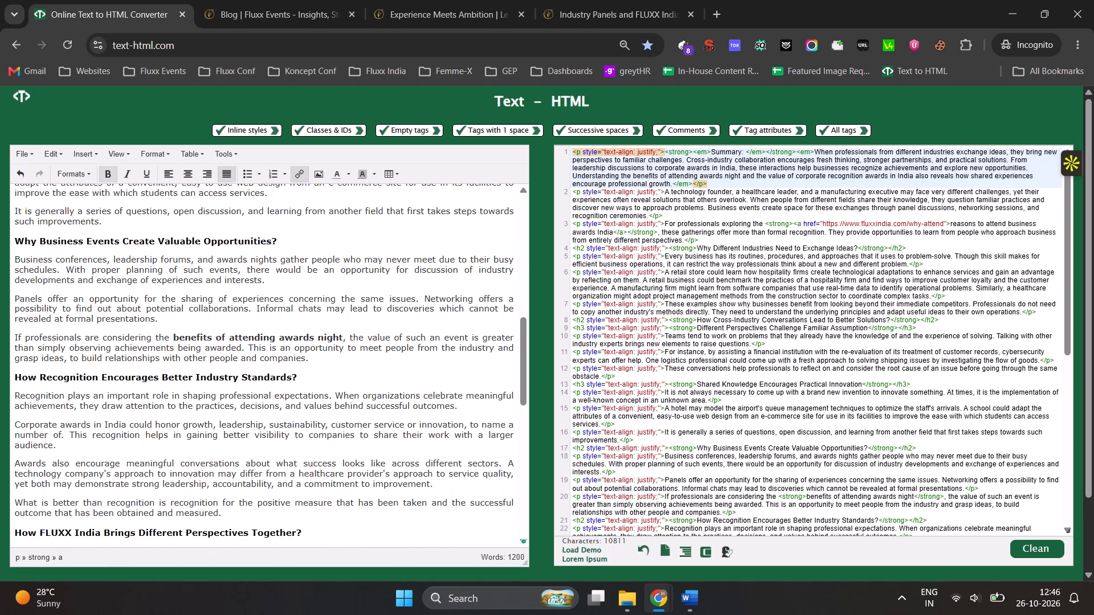
key(alt+Tab)
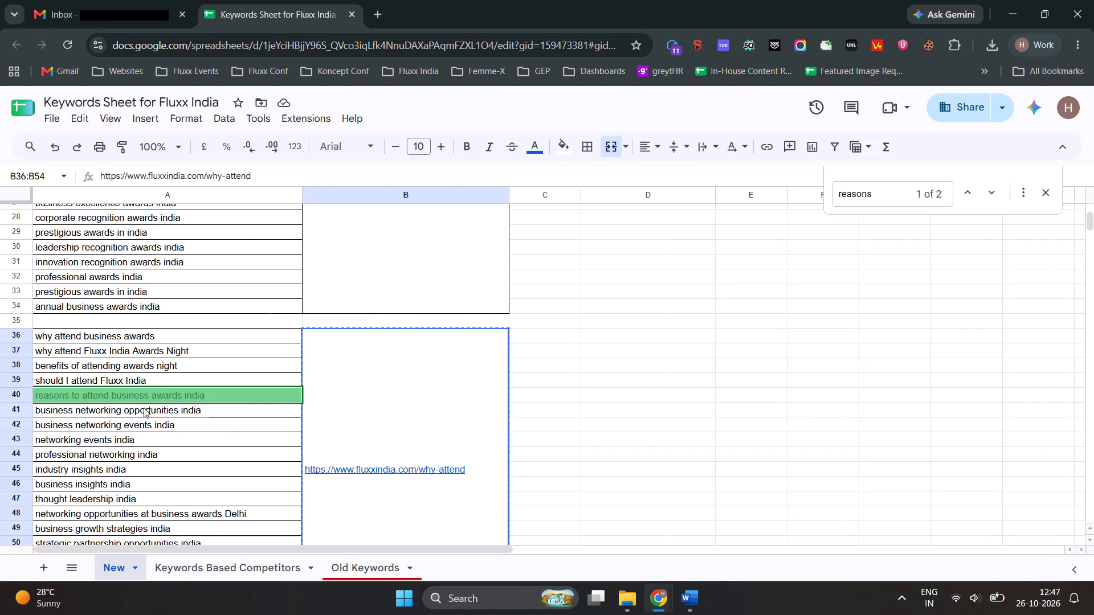
key(alt+Tab)
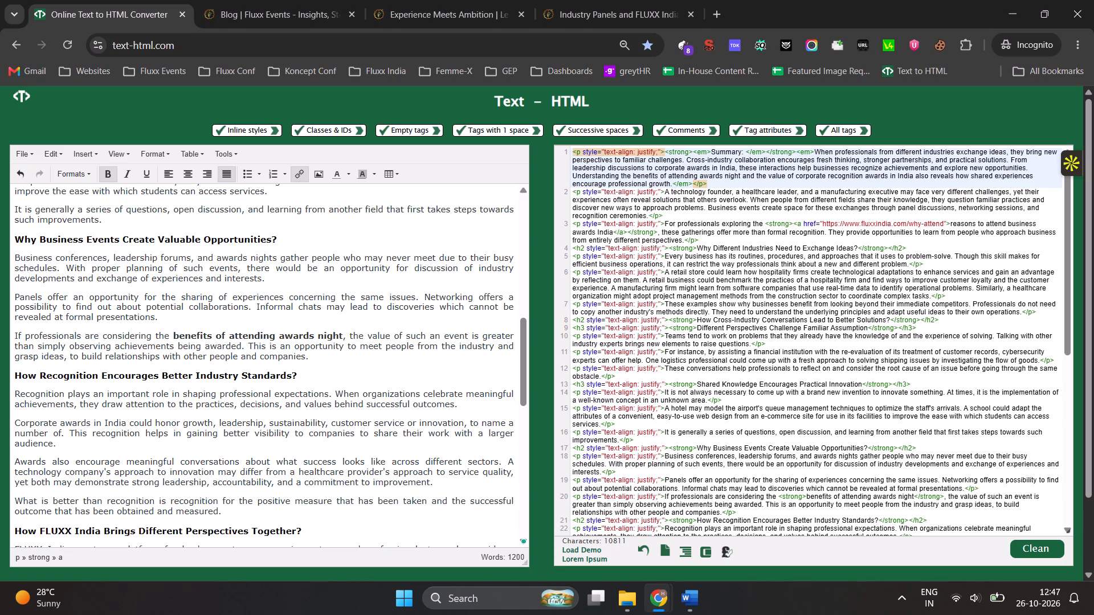
click(343, 338)
key(ctrl+shift+Left)
key(ctrl+shift+Left)
key(ctrl+shift+Left)
key(ctrl+shift+Left)
key(ctrl+shift+Left)
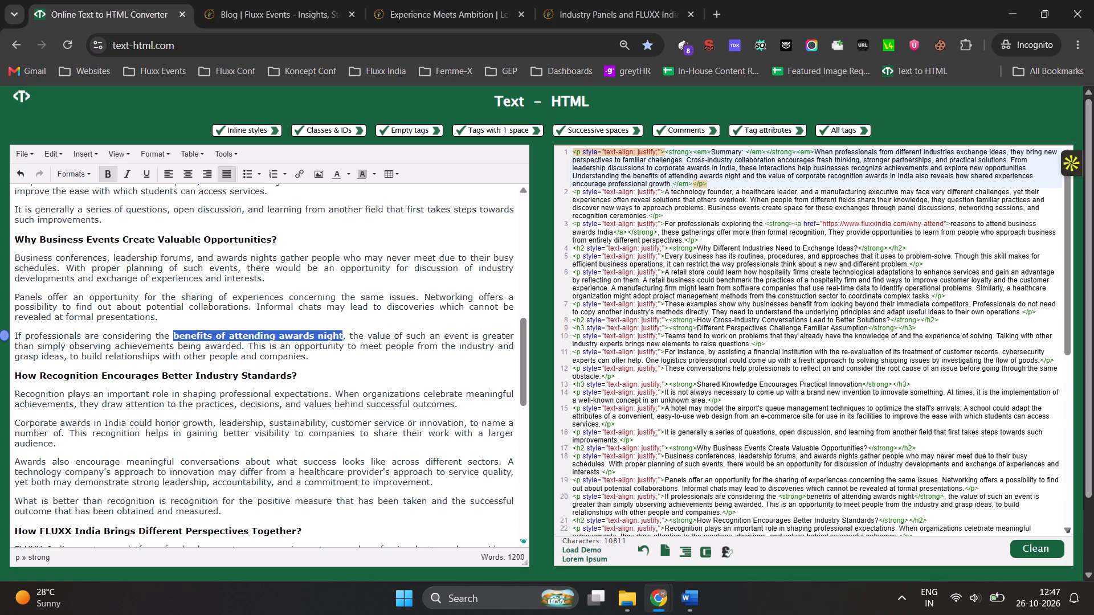
key(ctrl+k)
key(ctrl+v)
key(Return)
Make the linked phrase "benefits of attending awards night" bold.
key(ctrl+shift+Left)
key(ctrl+shift+Left)
key(ctrl+shift+Left)
key(ctrl+shift+Left)
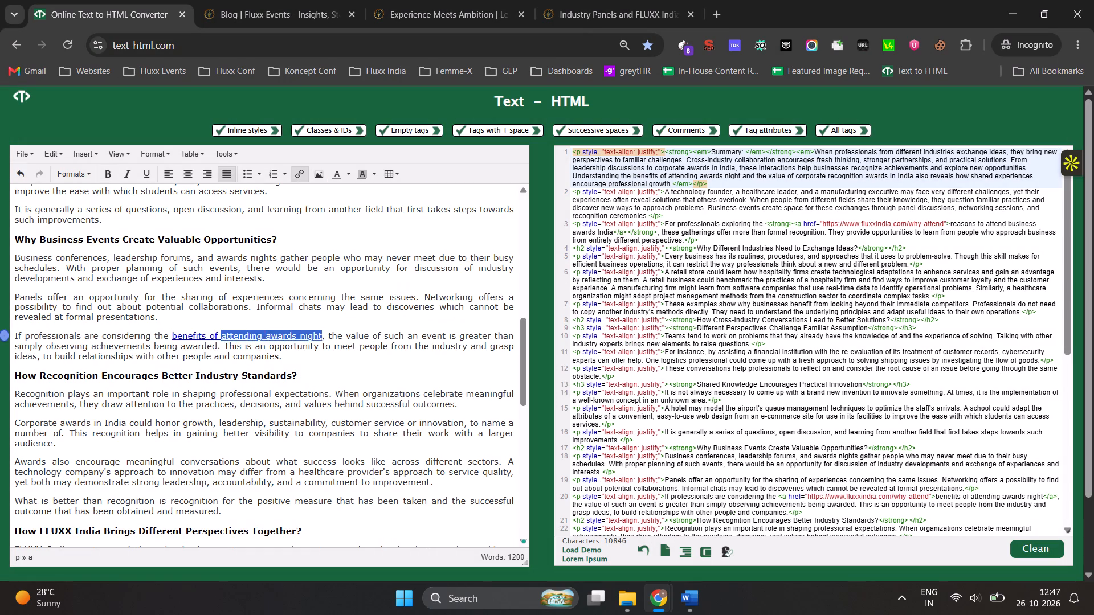
key(ctrl+shift+Left)
key(ctrl+b)
click(361, 376)
Look through the article's remaining sections, conclusion and FAQs for bold keyword phrases that still lack a link.
scroll(361, 373, down, 4)
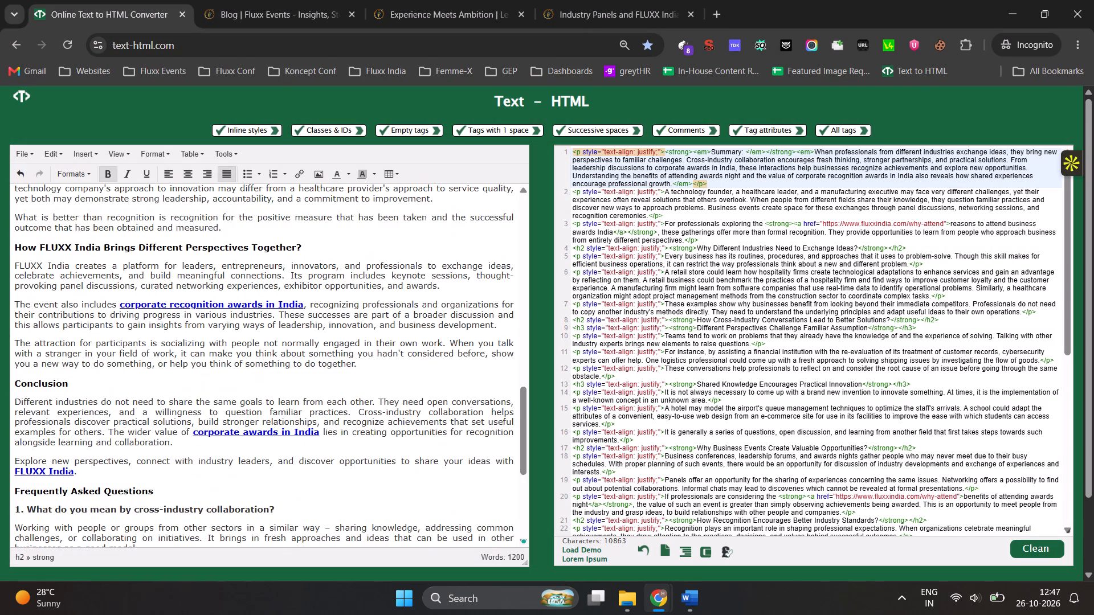
scroll(360, 370, down, 4)
scroll(359, 369, up, 10)
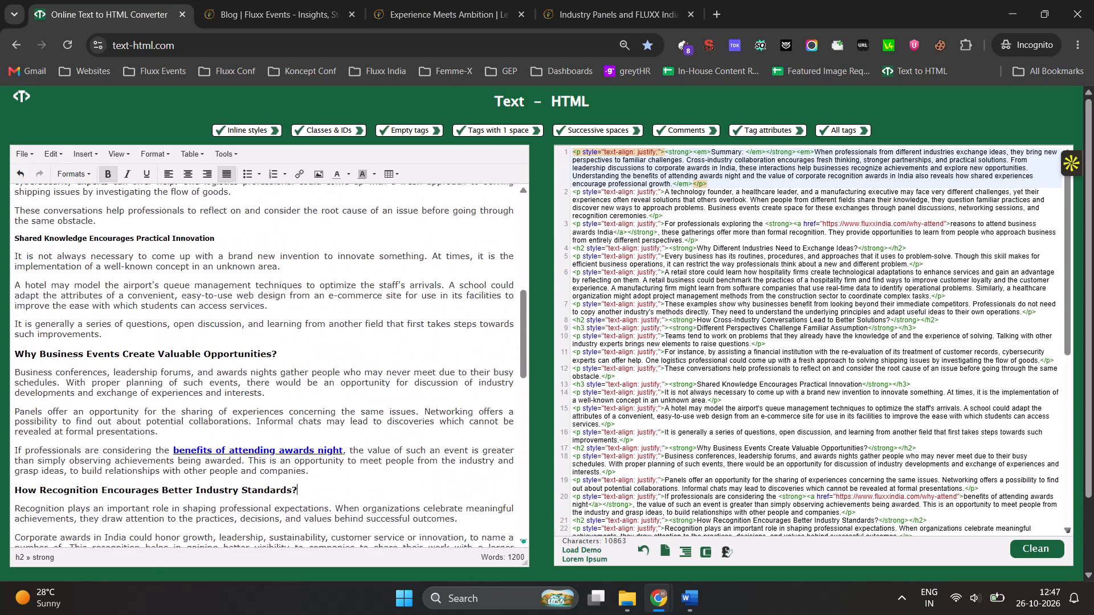
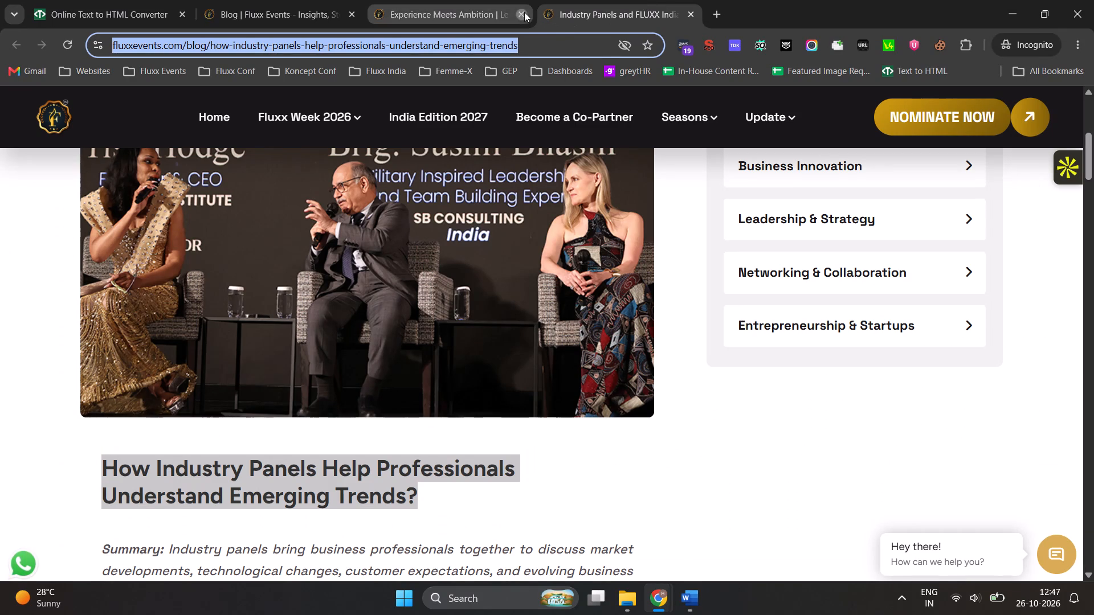
Open the Fluxx Events blog management page and start adding a new blog.
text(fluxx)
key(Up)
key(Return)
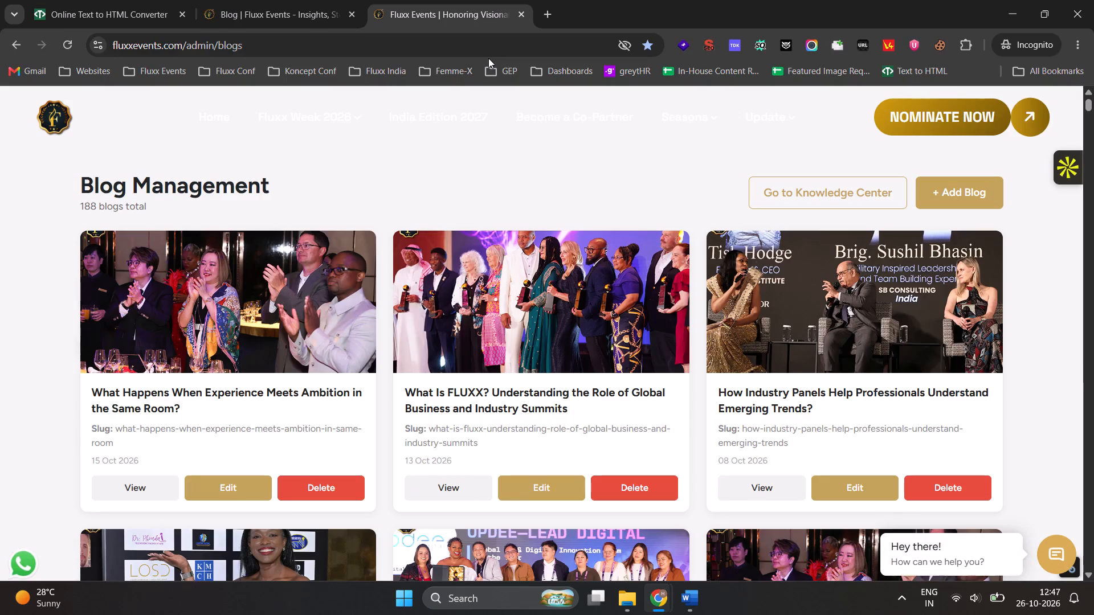
click(957, 187)
Switch to the Word article and select its heading "What Happens When Different Industries Start Thinking Together?" for the new blog's title.
click(563, 211)
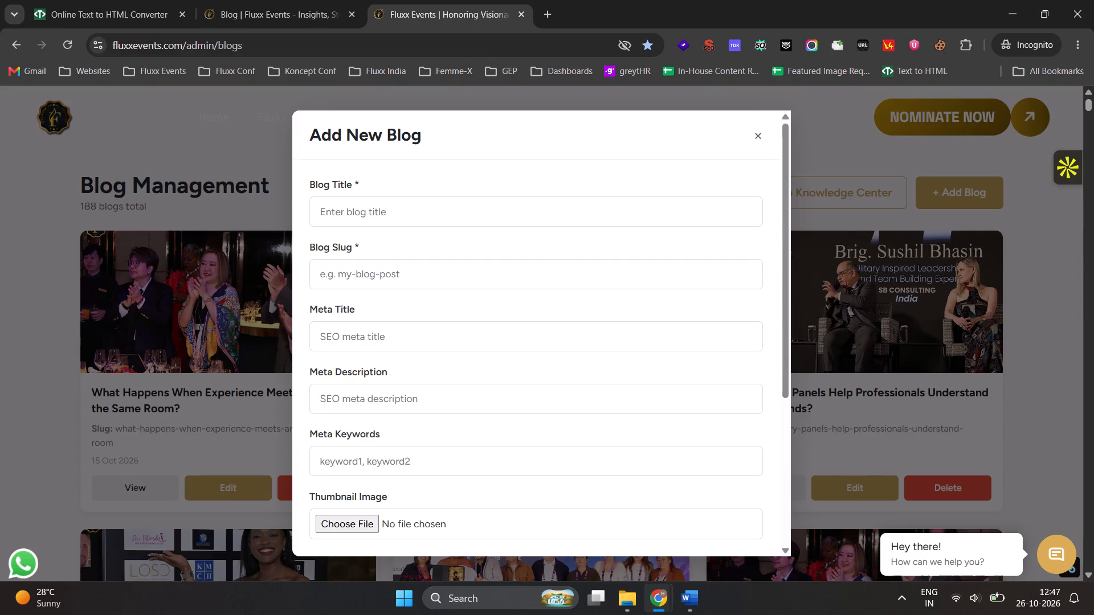
key(alt+Tab)
key(alt+Tab)
triple_click(478, 368)
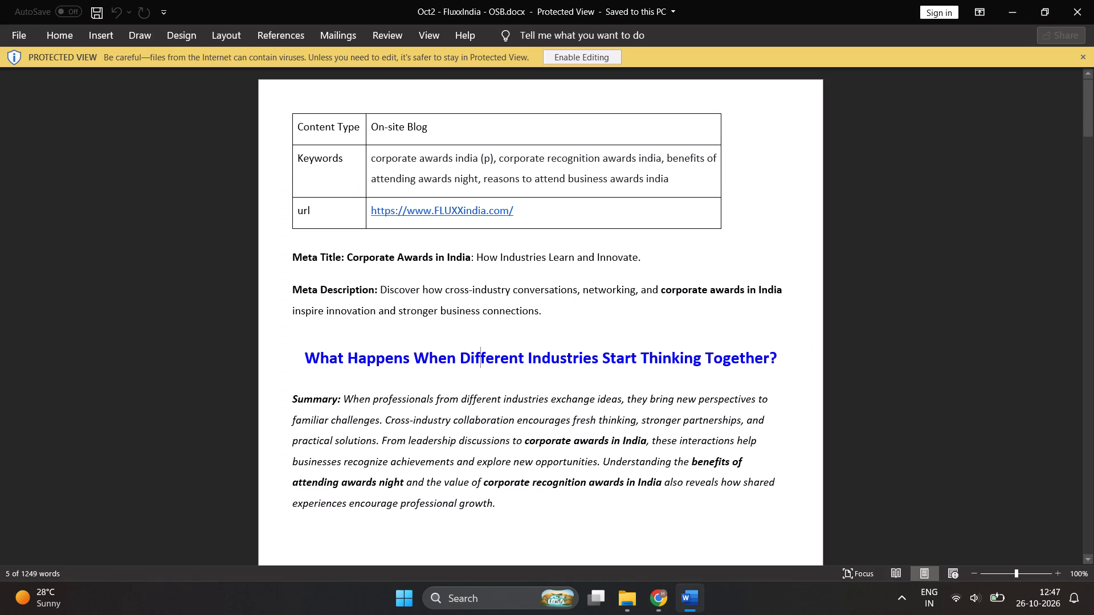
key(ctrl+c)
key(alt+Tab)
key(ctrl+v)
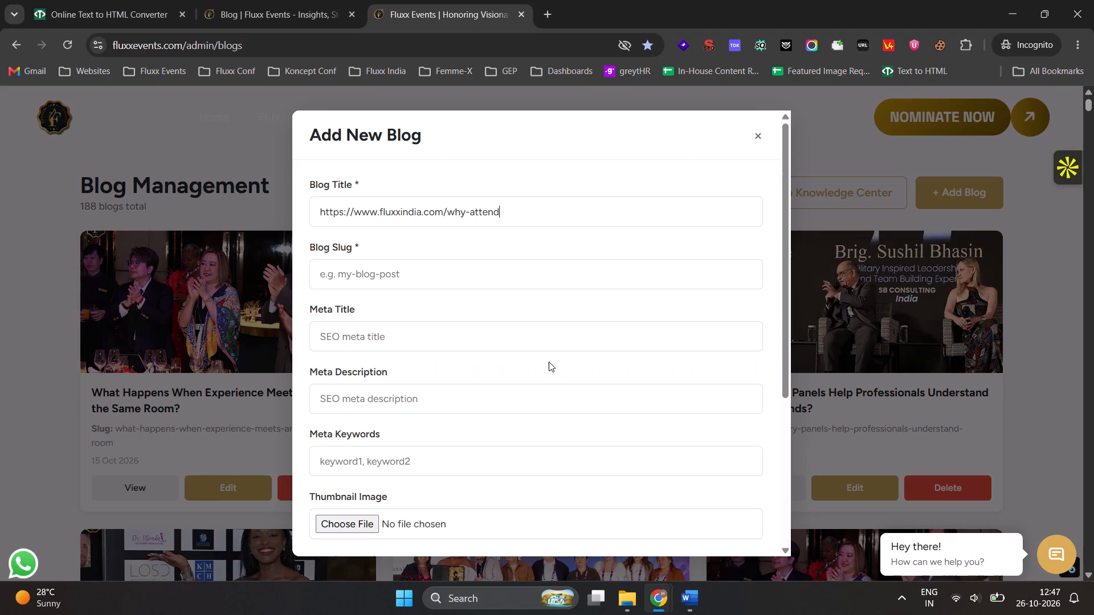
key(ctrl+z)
Copy the article headline "What Happens When Different Industries Start Thinking Together?" from the Word document into the new blog's title.
key(alt+Tab)
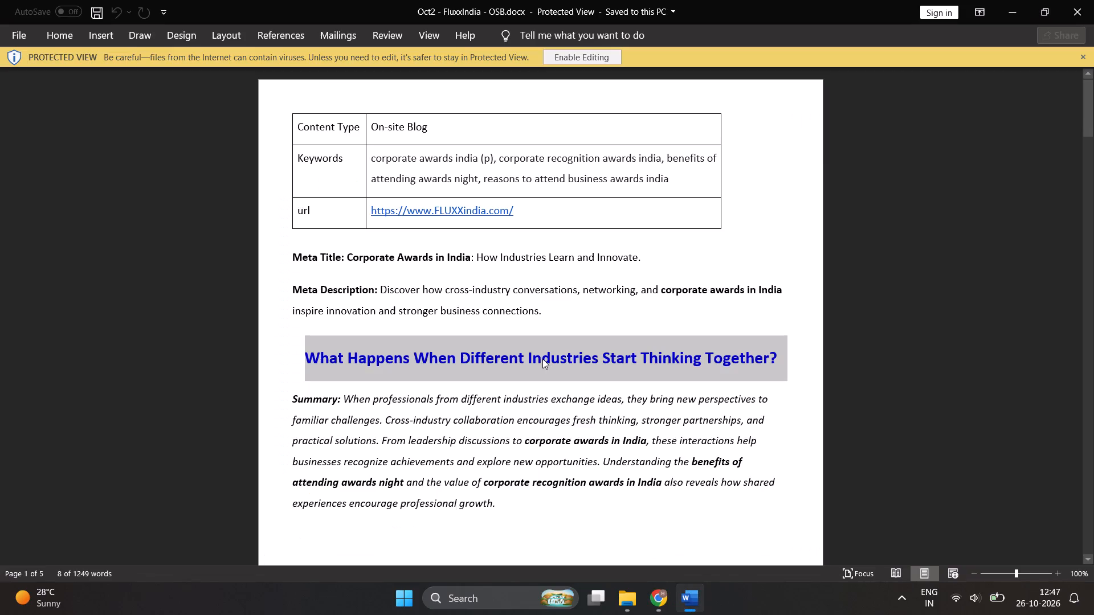
key(ctrl+c)
key(ctrl+c)
key(ctrl+c)
key(ctrl+c)
key(ctrl+c)
key(alt+Tab)
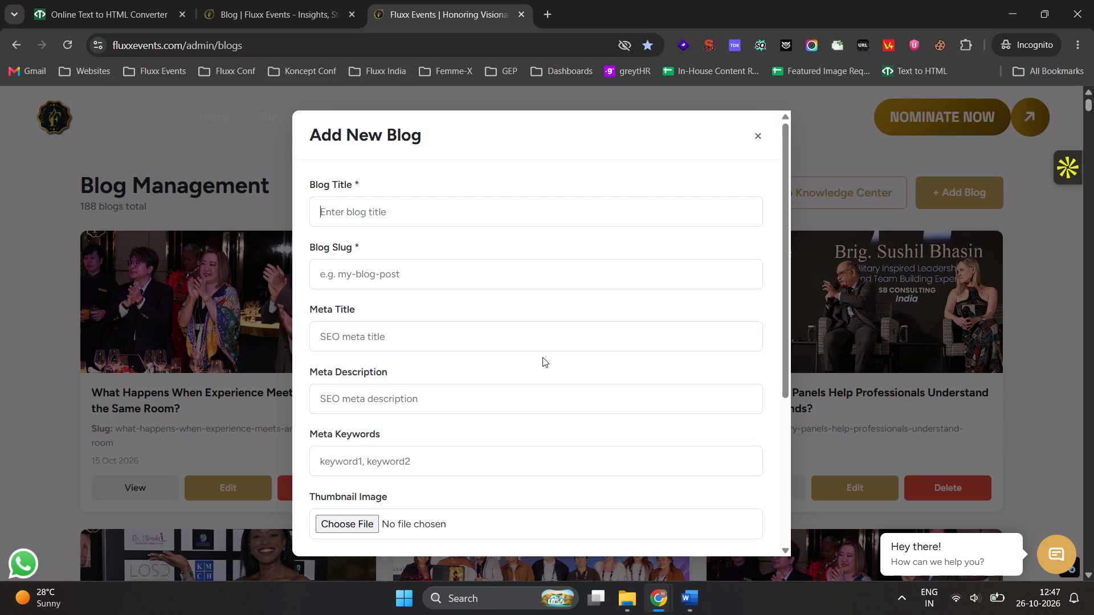
key(ctrl+v)
Fill the blog slug with the same headline text, without the question mark.
key(Tab)
key(alt+Tab)
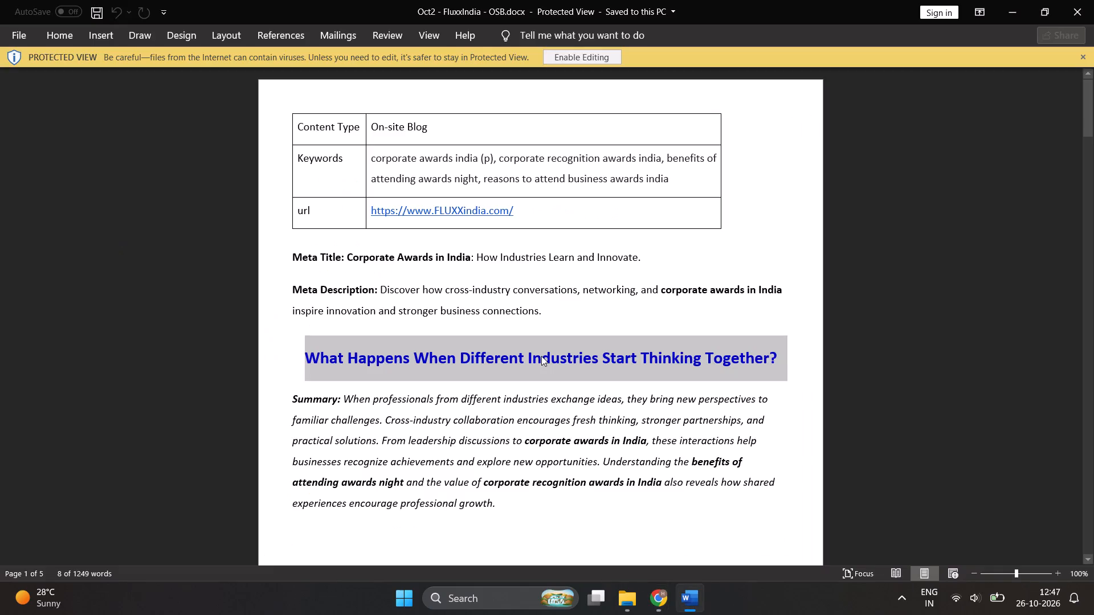
key(alt+Tab)
key(ctrl+v)
key(BackSpace)
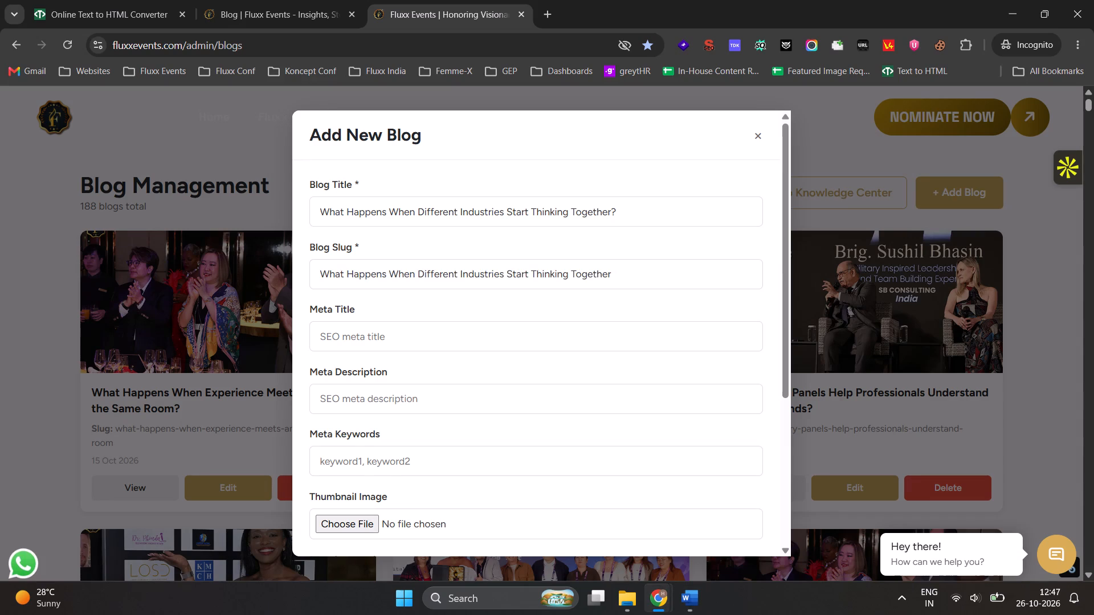
Change the first two words of the blog slug to lowercase, hyphenated "what-happens".
key(ctrl+Left)
key(ctrl+Left)
key(ctrl+Left)
key(ctrl+Left)
key(ctrl+Left)
key(ctrl+Left)
key(ctrl+Left)
key(ctrl+Left)
key(ctrl+Left)
key(ctrl+Left)
key(ctrl+Left)
key(ctrl+Left)
key(ctrl+Left)
key(ctrl+Right)
key(Left)
key(Left)
key(Left)
key(Left)
key(BackSpace)
key(BackSpace)
key(w)
key(Right)
key(Right)
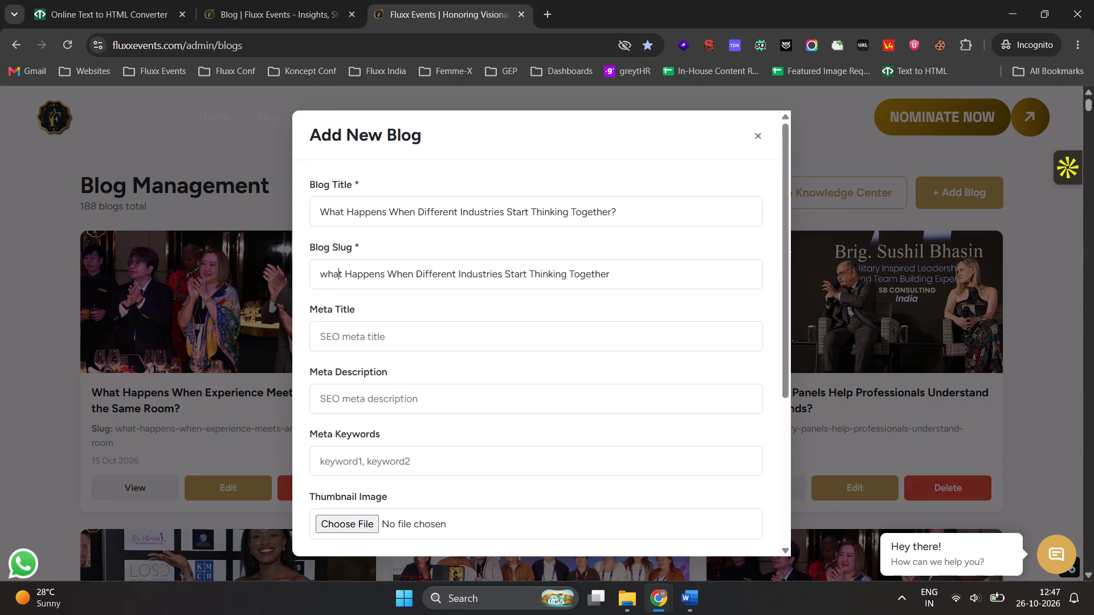
key(Right)
key(Right)
key(Right)
key(BackSpace)
key(BackSpace)
text(-h)
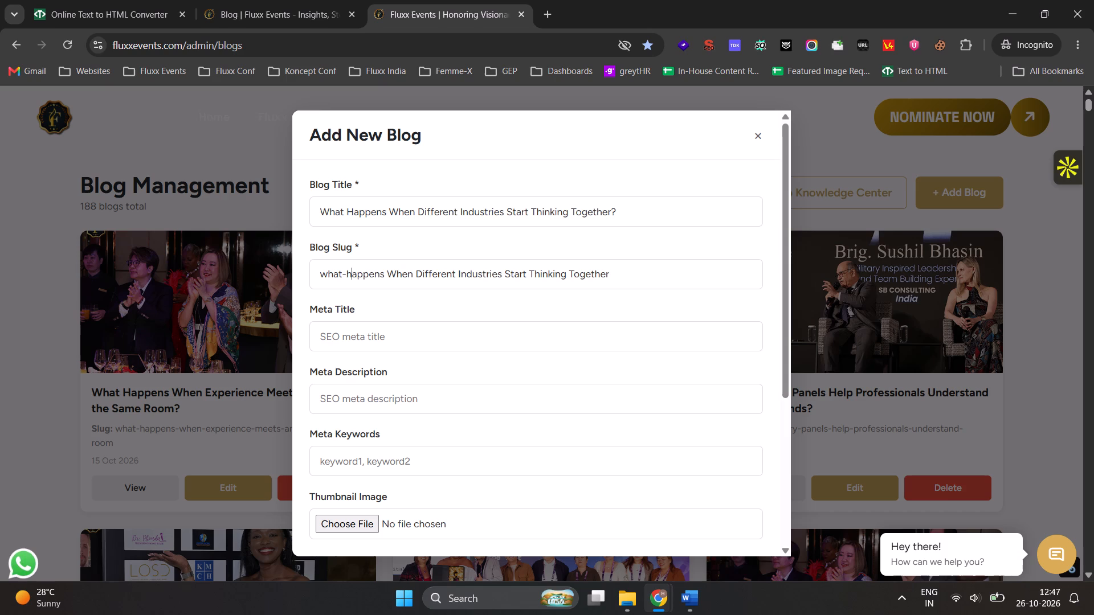
Convert the slug's next two words to lowercase and hyphenate them so it continues "-when-different".
key(Right)
key(Right)
key(Right)
key(Right)
key(Right)
key(Right)
key(Right)
key(Right)
key(BackSpace)
key(BackSpace)
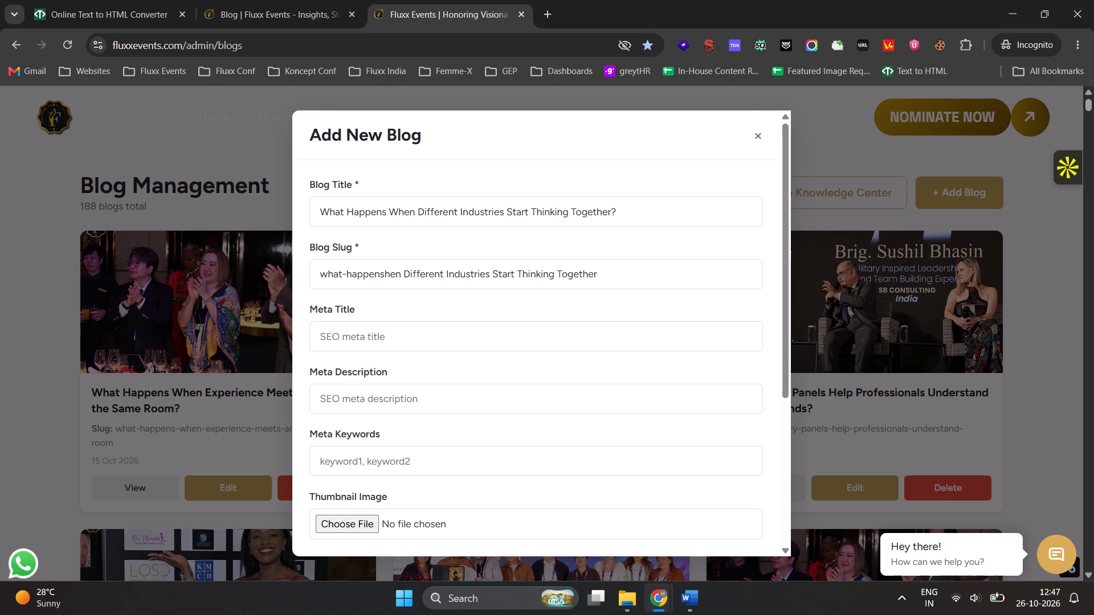
text(-w)
key(Right)
key(Right)
key(Right)
key(Right)
key(Right)
key(BackSpace)
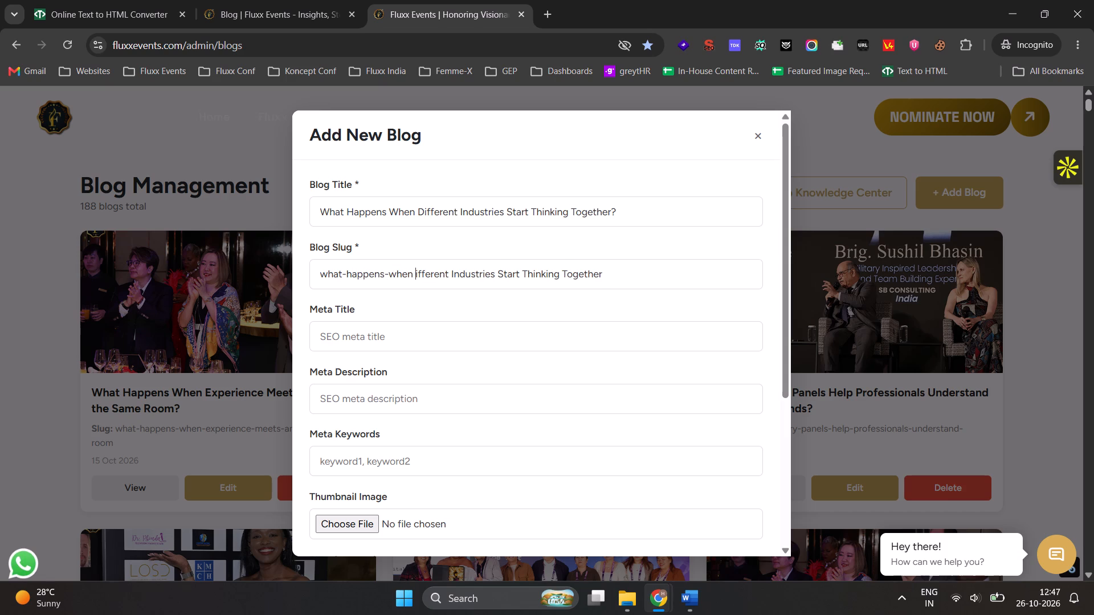
key(BackSpace)
text(-d)
Convert "Industries Start" in the slug to lowercase and hyphenate it as "-industries-start".
key(Right)
key(Right)
key(Right)
key(Right)
key(Right)
key(Right)
key(Right)
key(Right)
key(Right)
key(Right)
key(Right)
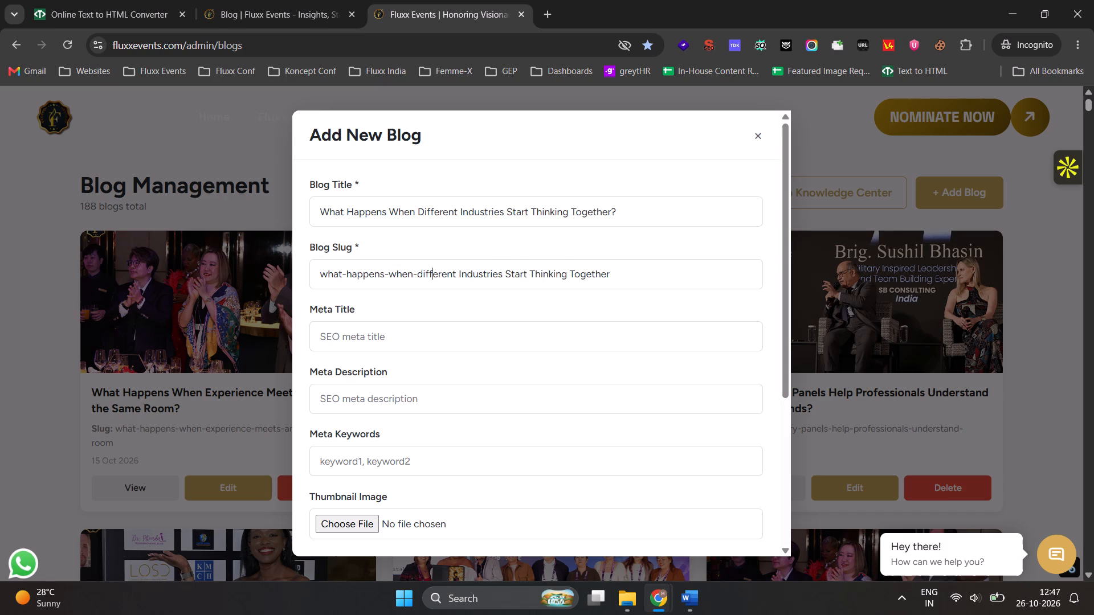
key(Left)
key(Left)
key(Right)
key(BackSpace)
key(BackSpace)
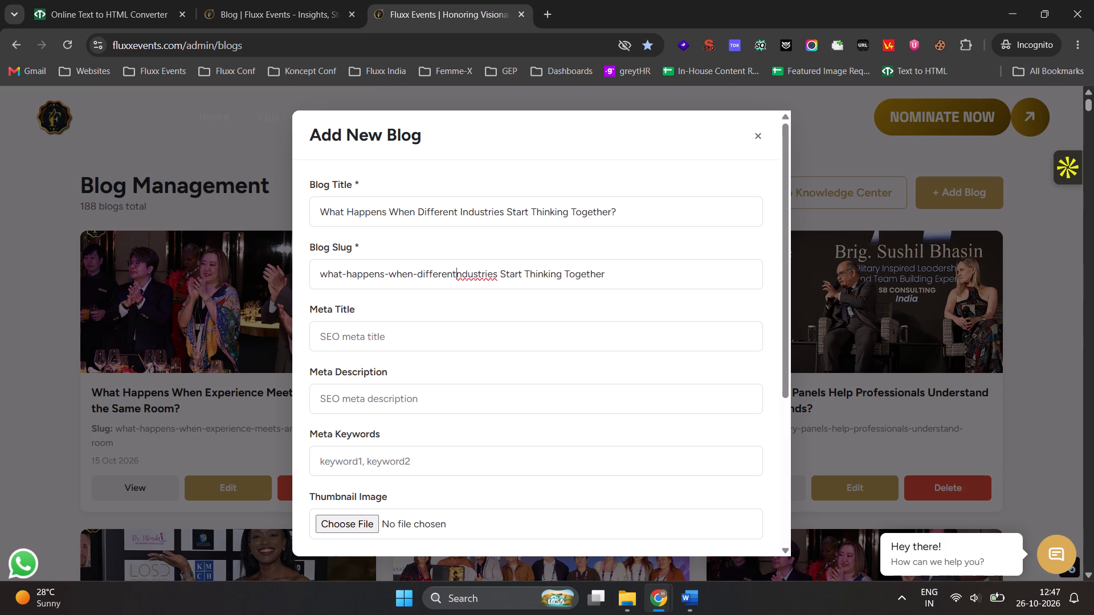
text(-i)
key(Right)
key(Right)
key(Right)
key(Right)
key(Right)
key(Right)
key(Right)
key(Right)
key(Right)
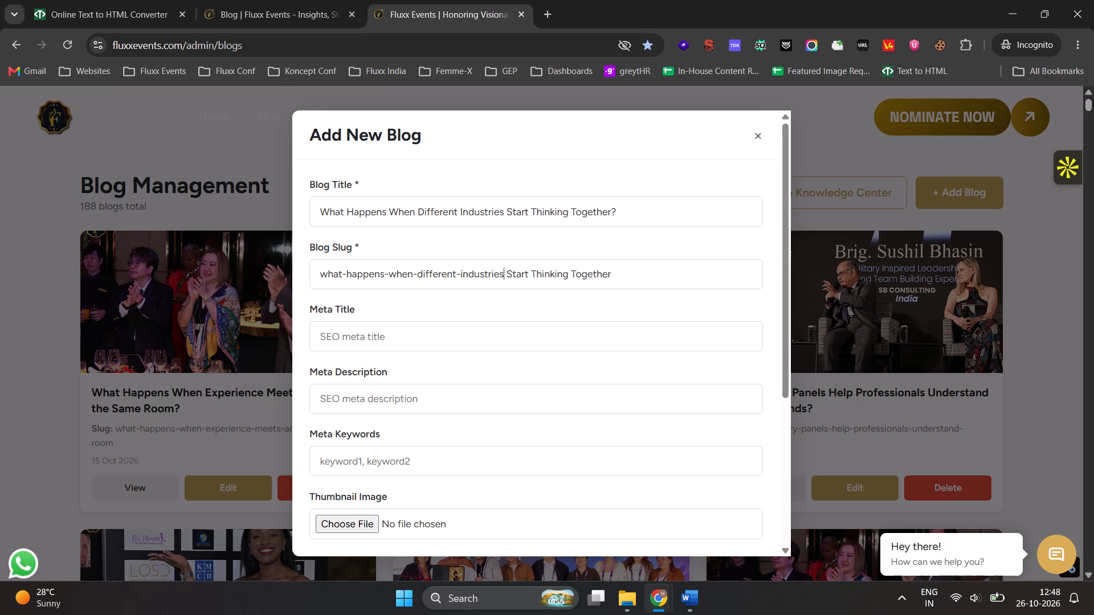
key(Right)
key(Right)
key(BackSpace)
key(BackSpace)
text(-s)
Finish the slug by changing its last two words to "-thinking-together".
key(Right)
key(Right)
key(Right)
key(Right)
key(Right)
key(Right)
key(BackSpace)
key(BackSpace)
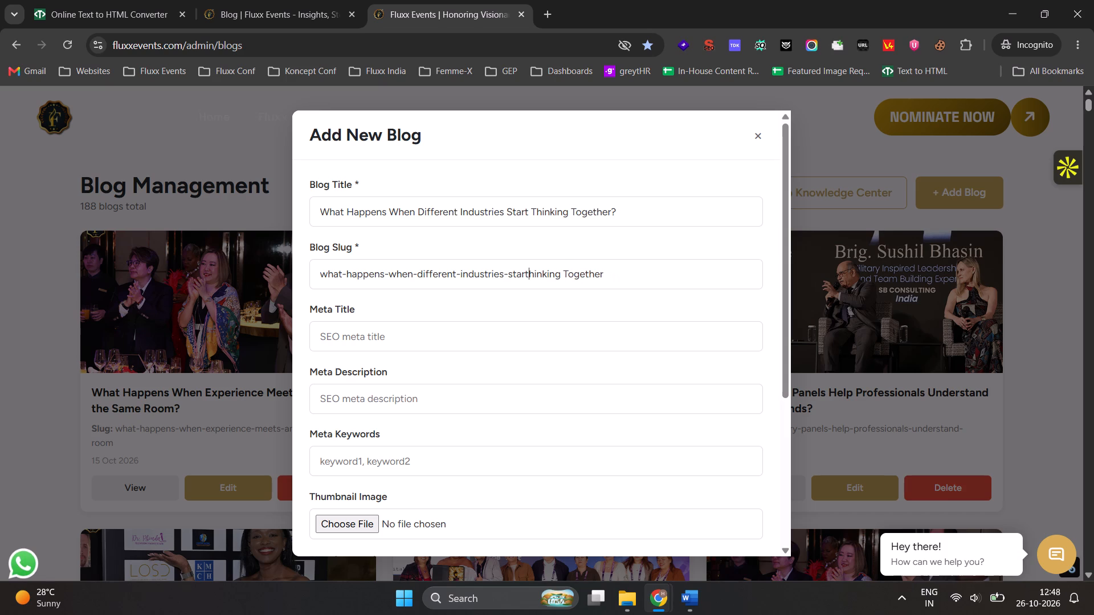
text(-s)
key(BackSpace)
key(t)
key(Right)
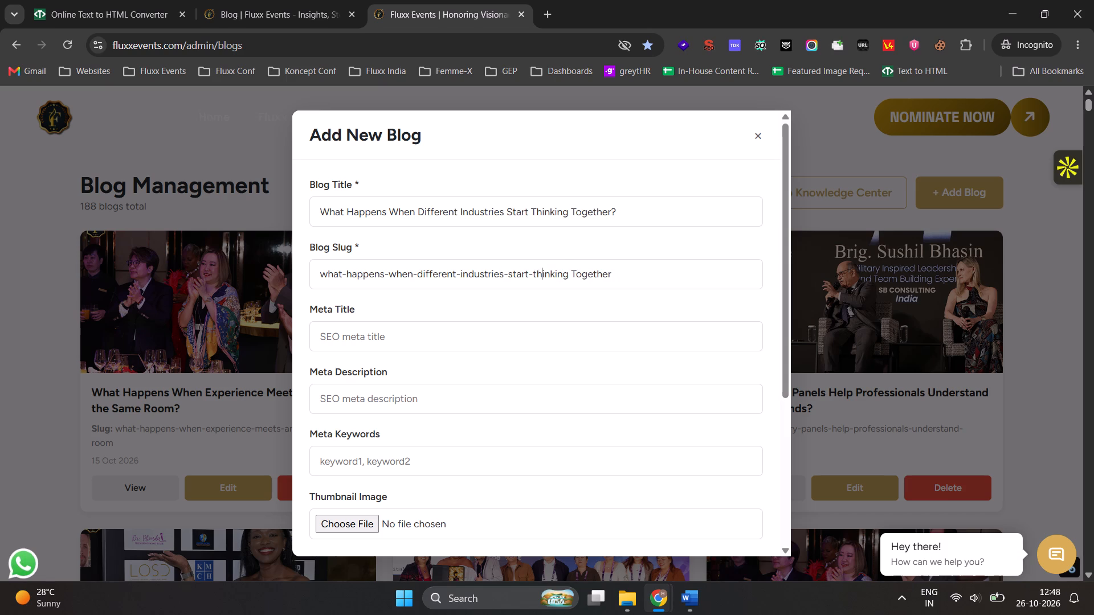
key(Right)
key(Right)
key(Right)
key(Right)
key(Right)
key(Right)
key(Right)
key(Right)
key(BackSpace)
key(BackSpace)
text(-t)
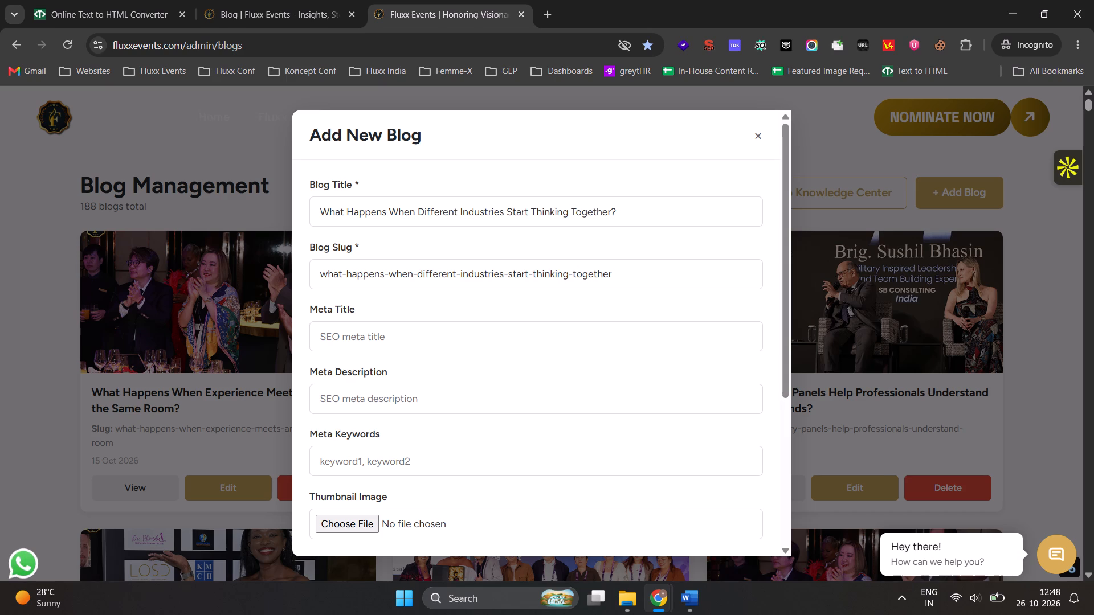
For the blog's meta title, copy "Corporate Awards in India: How Industries Learn and Innovate" from the Word document, without the final full stop.
click(551, 334)
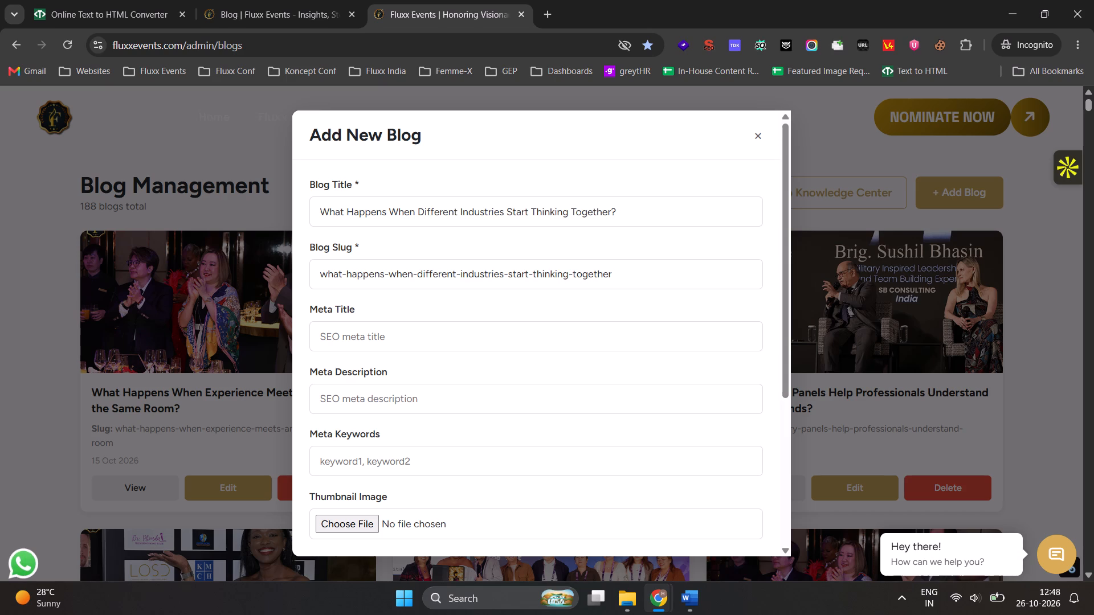
click(552, 333)
key(alt+Tab)
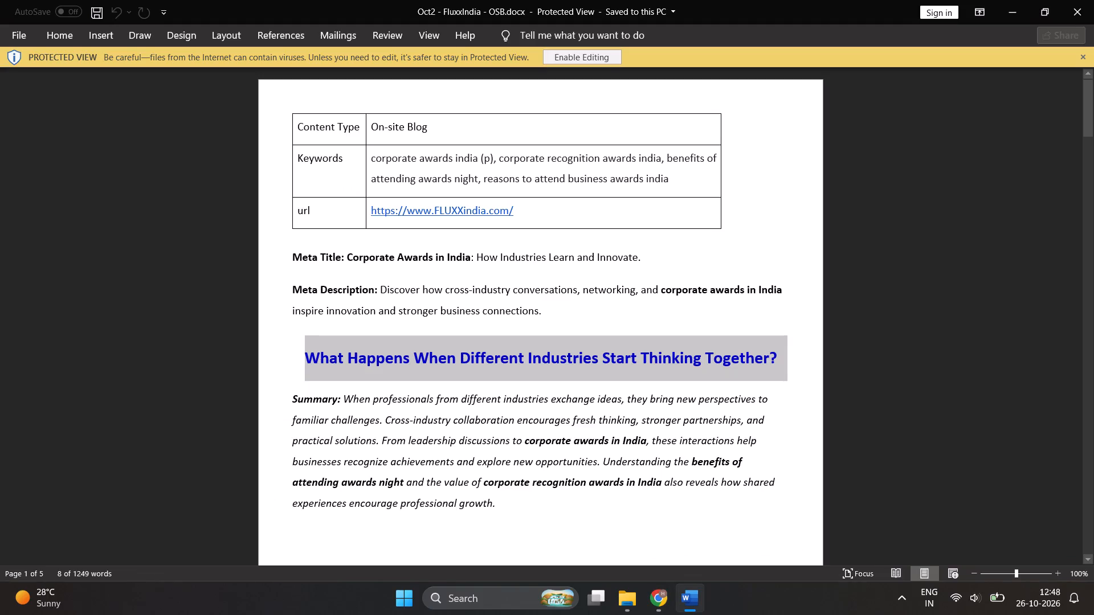
drag(348, 259, 621, 265)
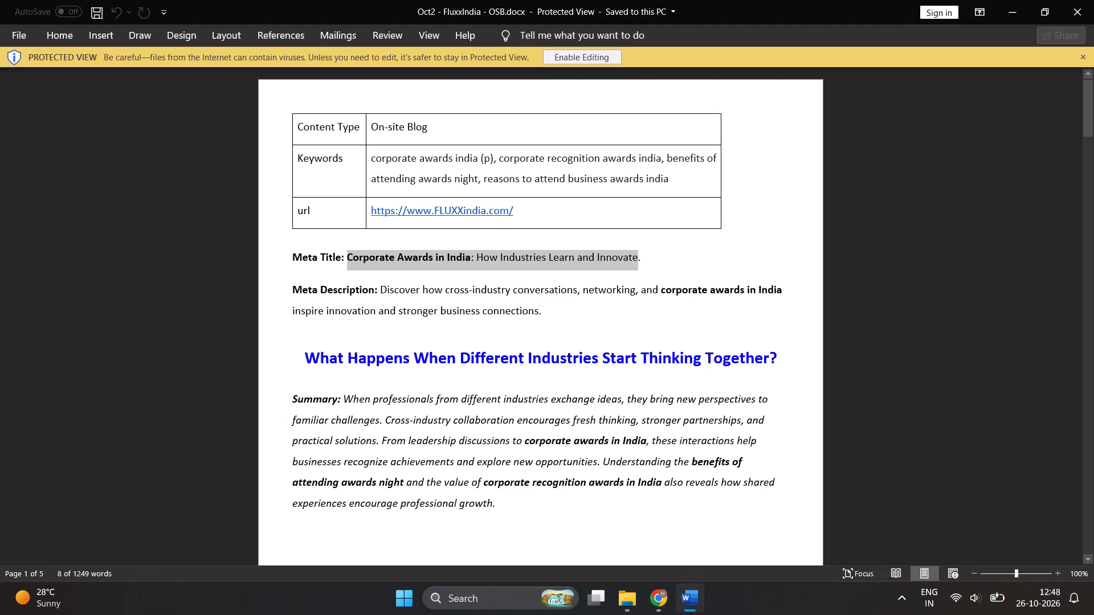
drag(621, 265, 635, 265)
key(ctrl+c)
key(ctrl+c)
Open wordcounter.net in a new browser tab and paste the copied meta title there to check its character count.
key(alt+Tab)
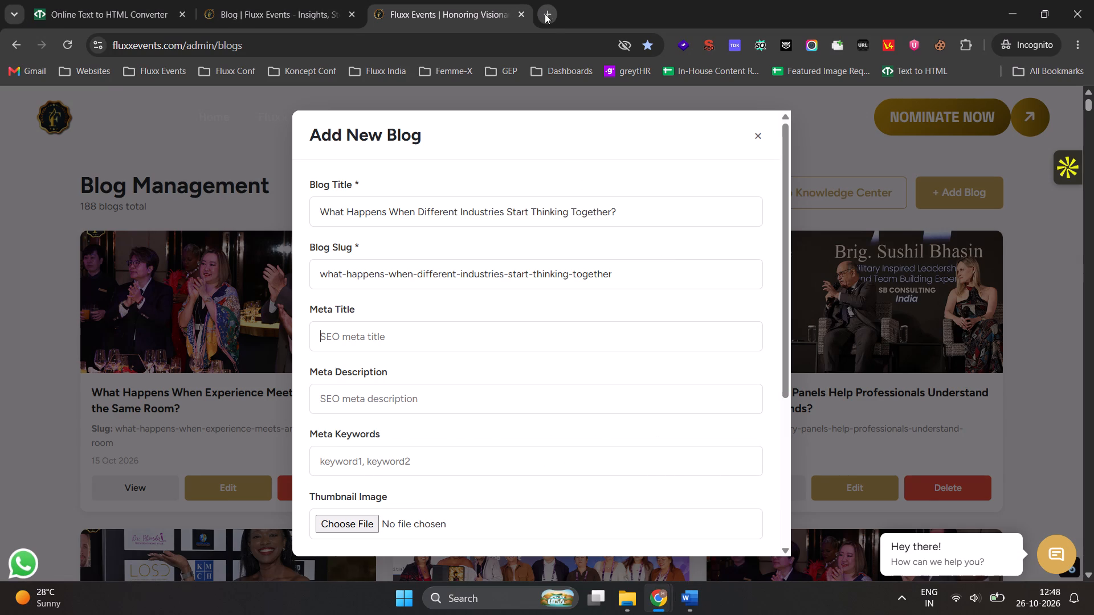
click(545, 14)
text(wordcounter)
key(Up)
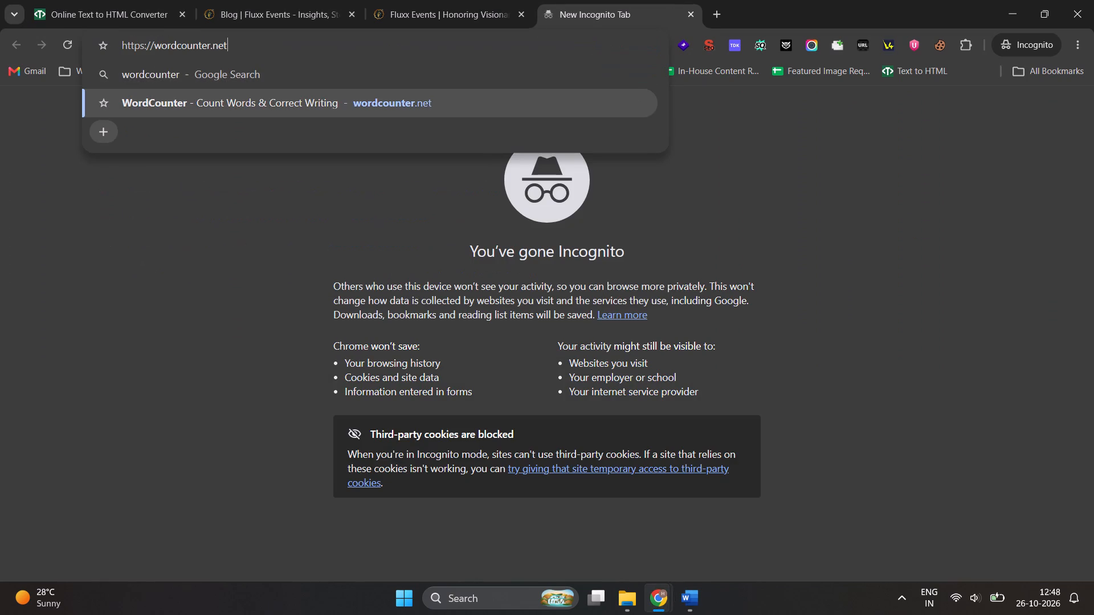
key(Return)
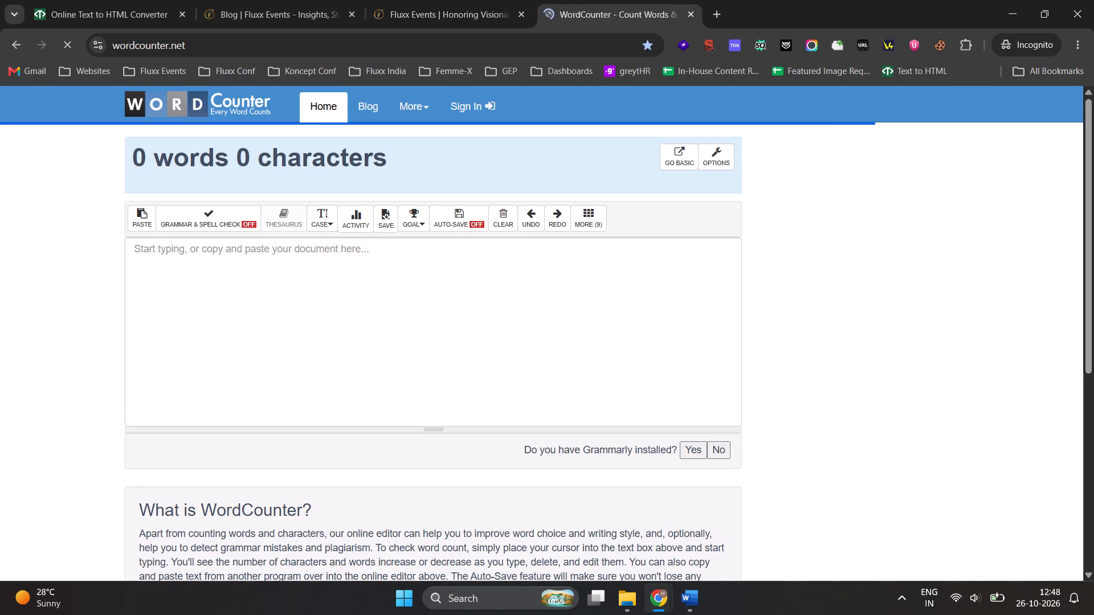
click(399, 259)
key(ctrl+v)
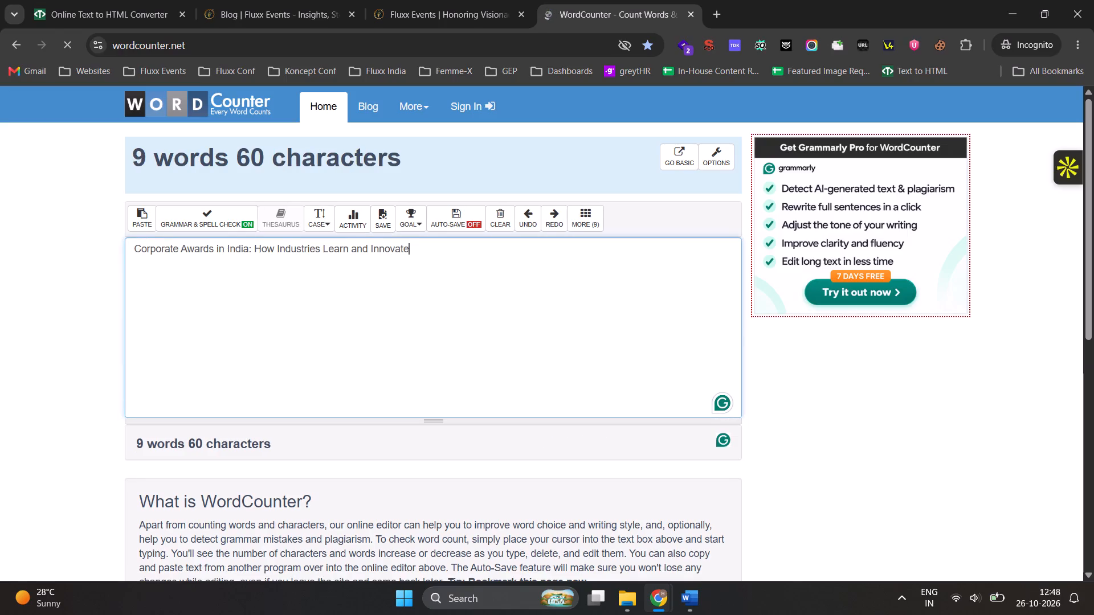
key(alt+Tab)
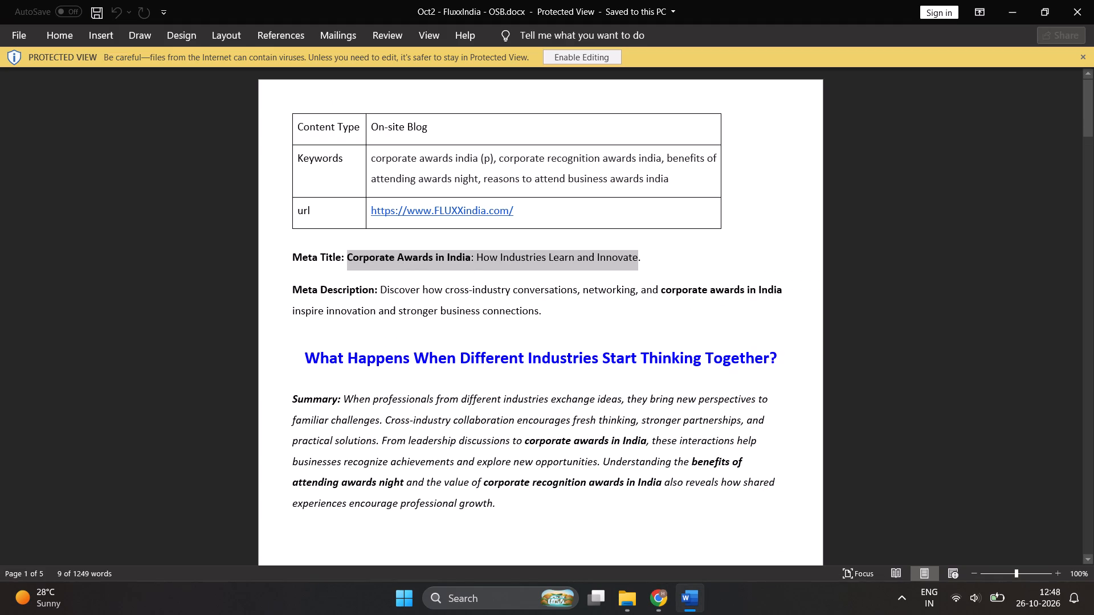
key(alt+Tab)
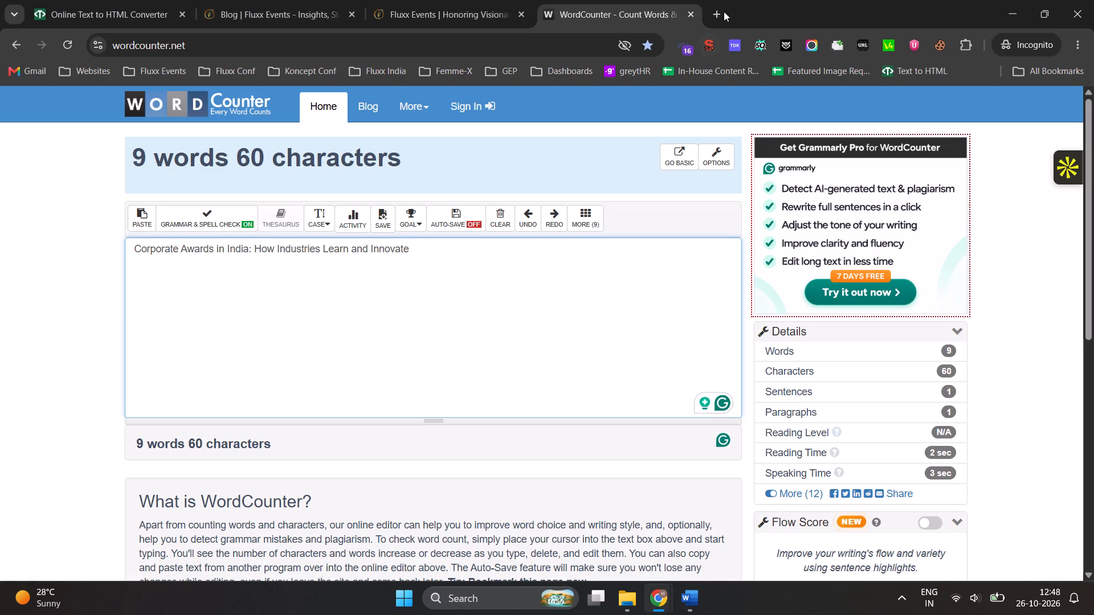
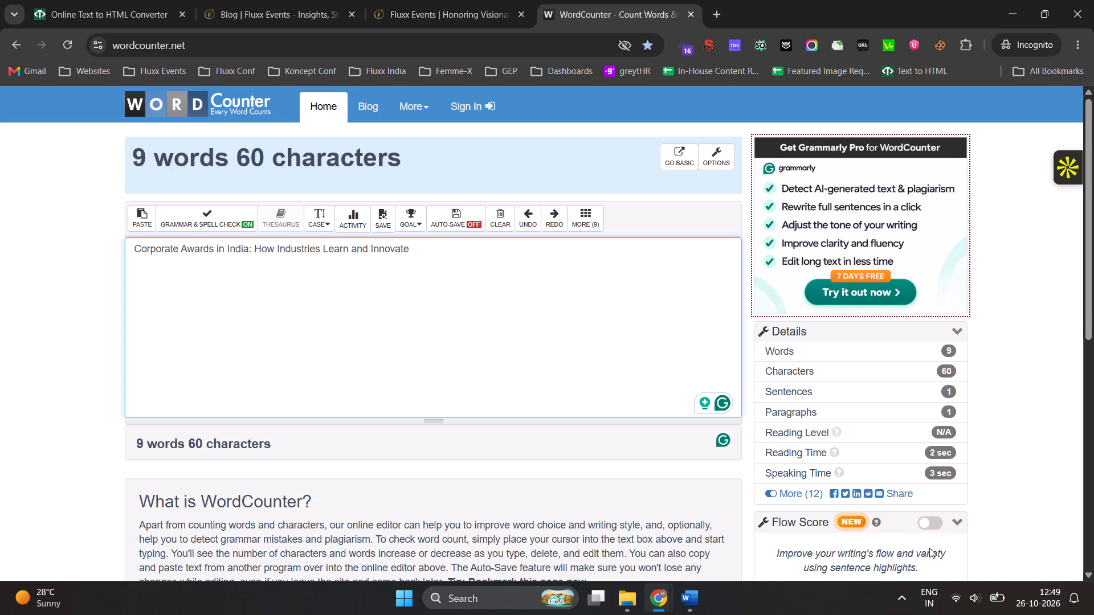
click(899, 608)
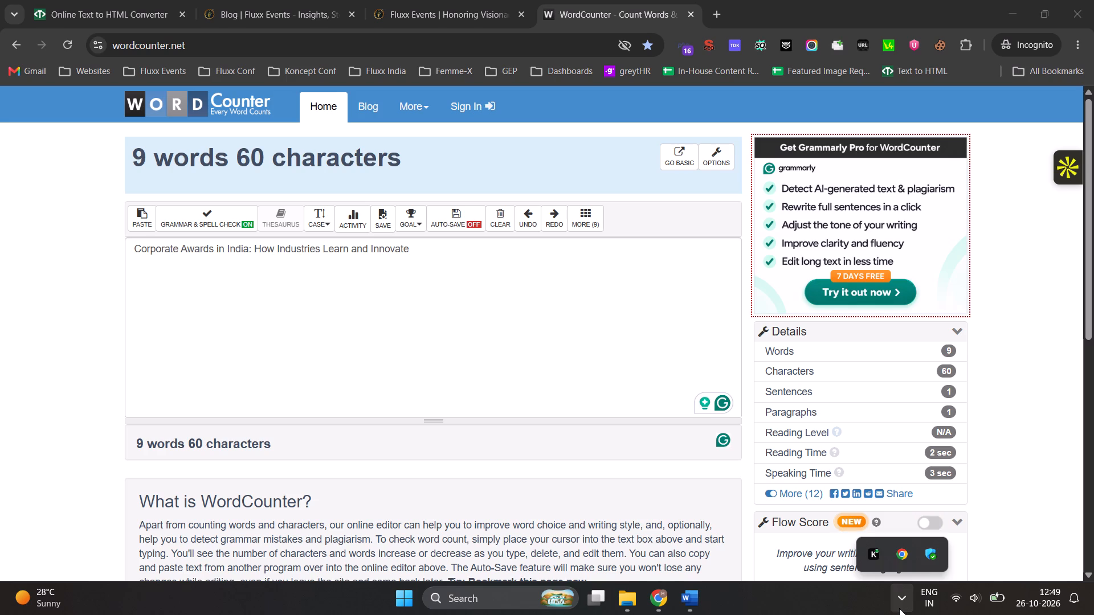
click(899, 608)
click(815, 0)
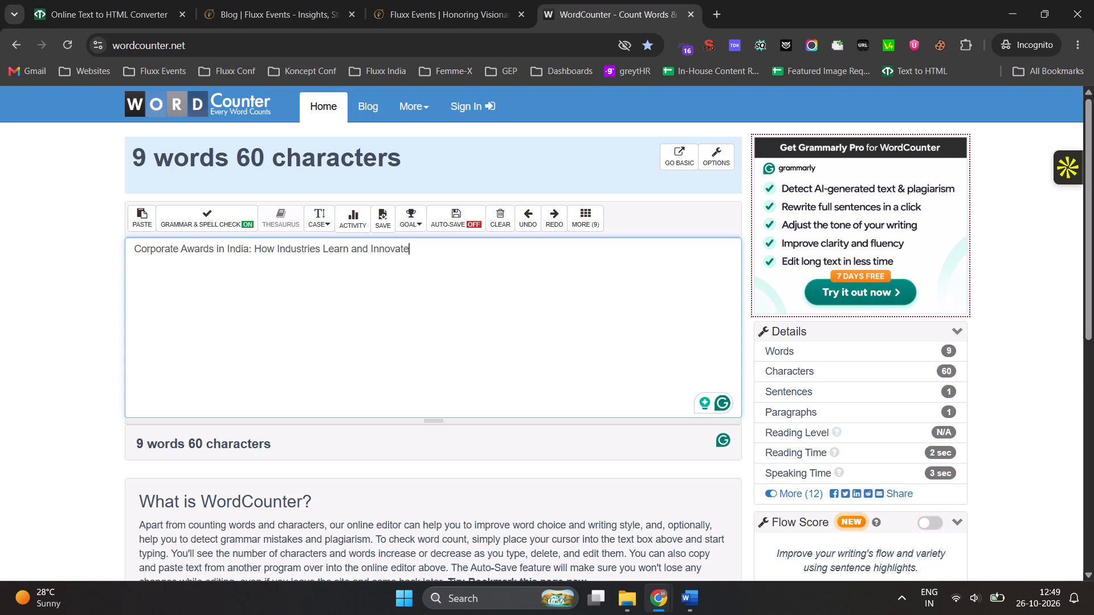
Shorten the meta title in the word counter by removing "in", making it "Corporate Awards India: How Industries Learn and Innovate".
click(223, 251)
key(BackSpace)
key(BackSpace)
key(BackSpace)
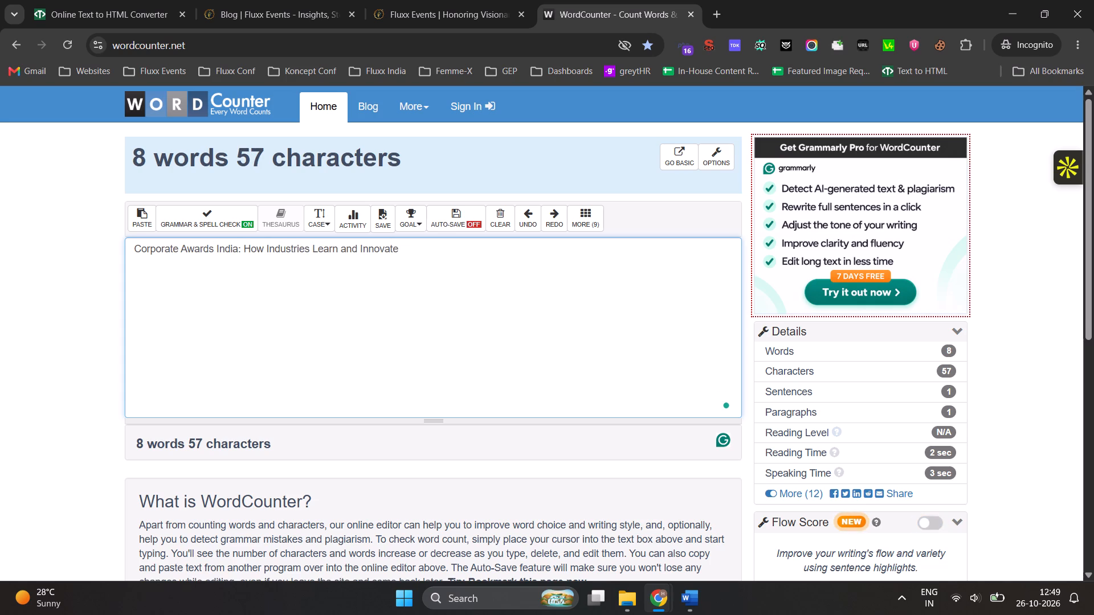
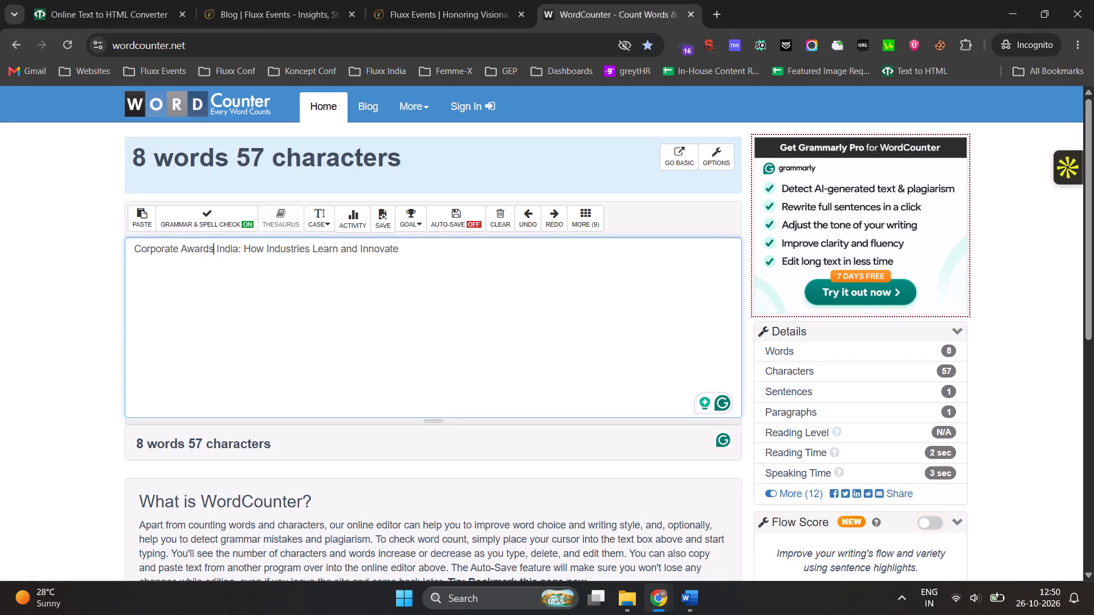
Copy the shortened title "Corporate Awards India: How Industries Learn and Innovate" from the word counter into the new blog's Meta Title.
triple_click(292, 249)
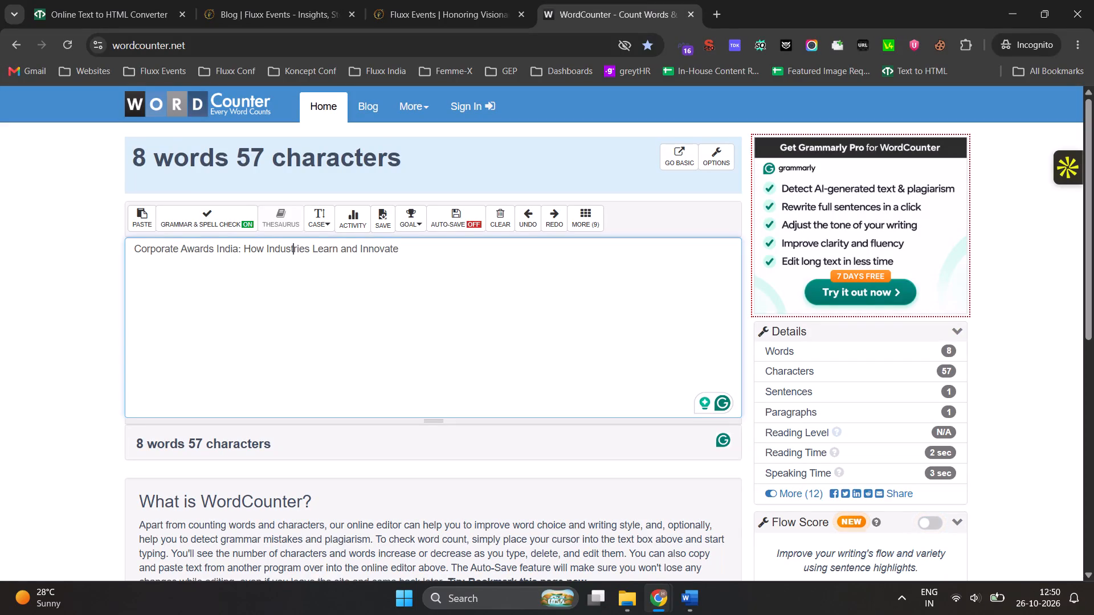
click(426, 281)
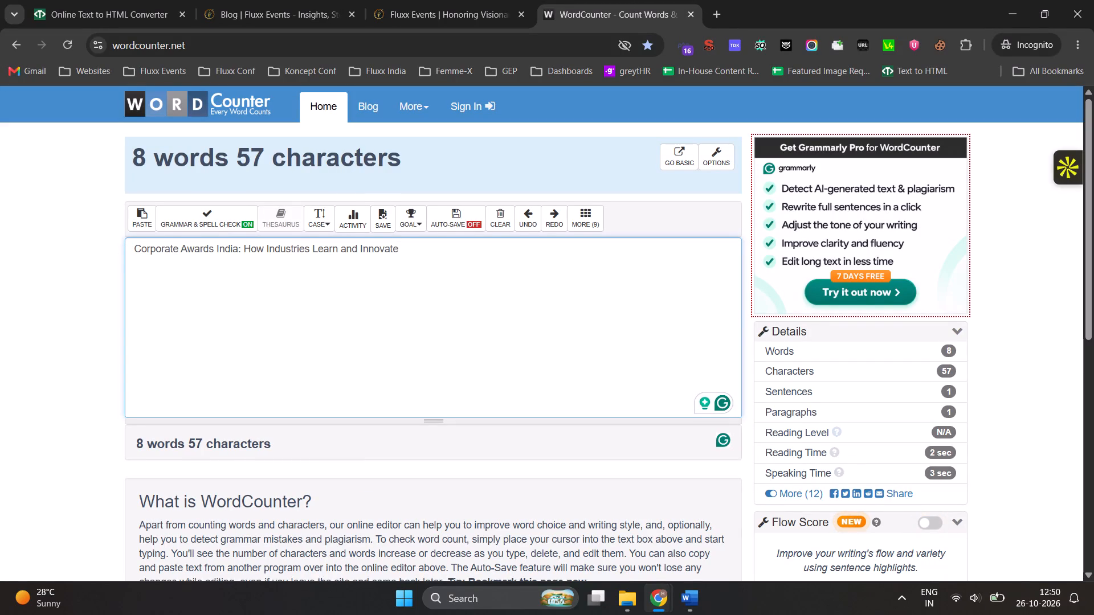
triple_click(357, 248)
key(alt+Tab)
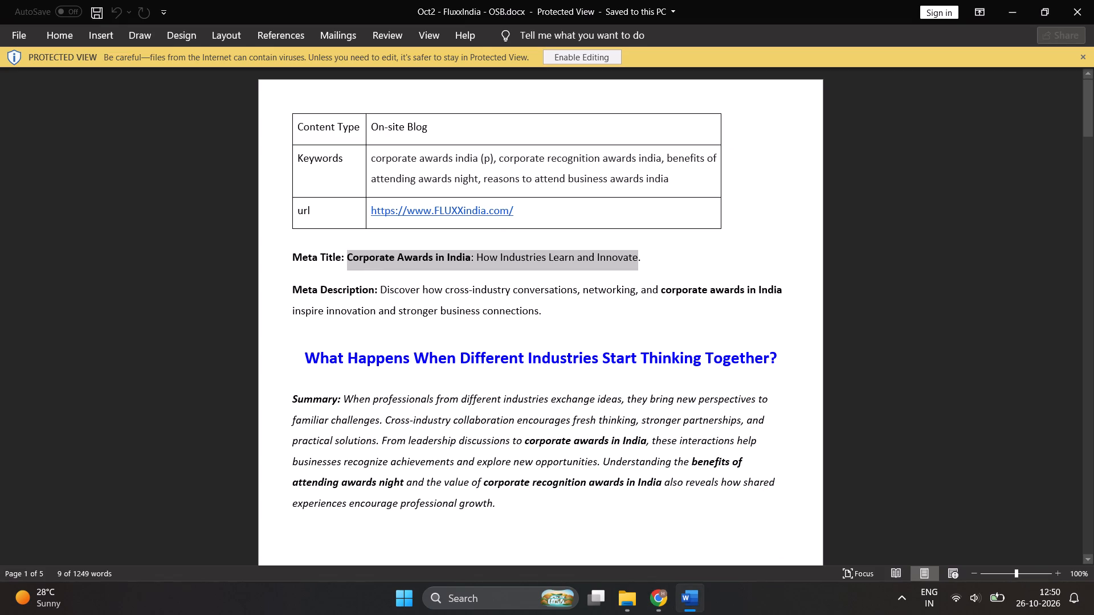
key(alt+Tab)
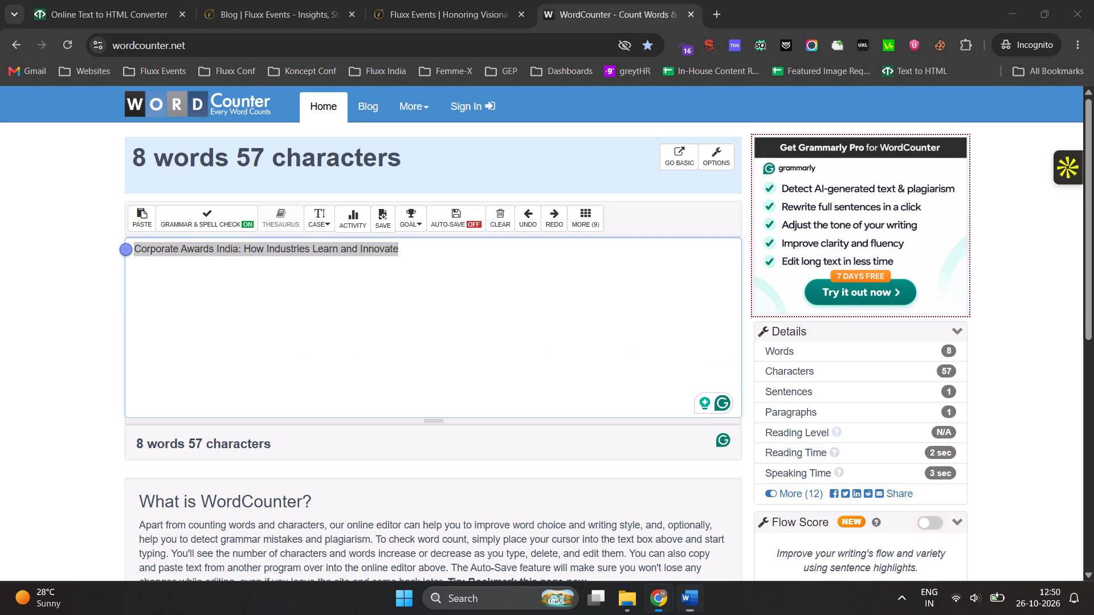
key(ctrl+c)
key(ctrl+c)
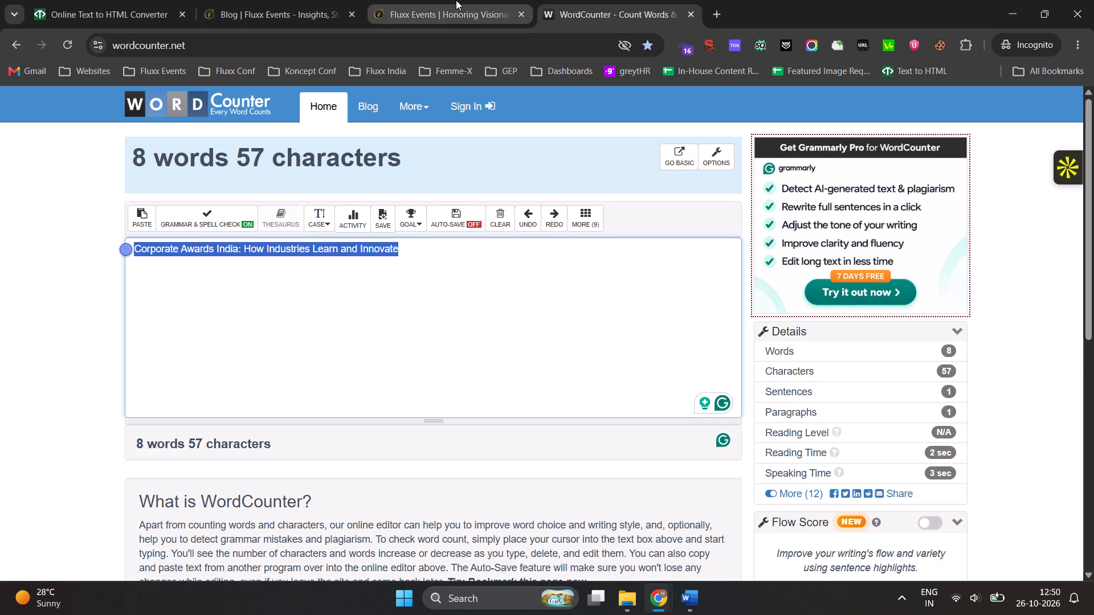
click(287, 0)
click(402, 0)
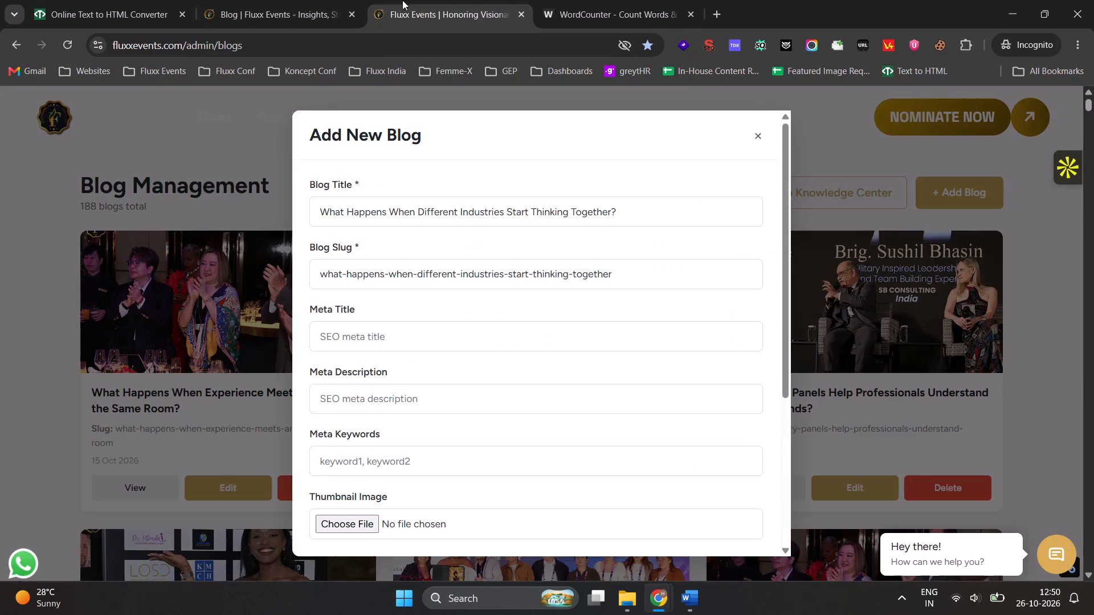
key(ctrl+v)
key(Tab)
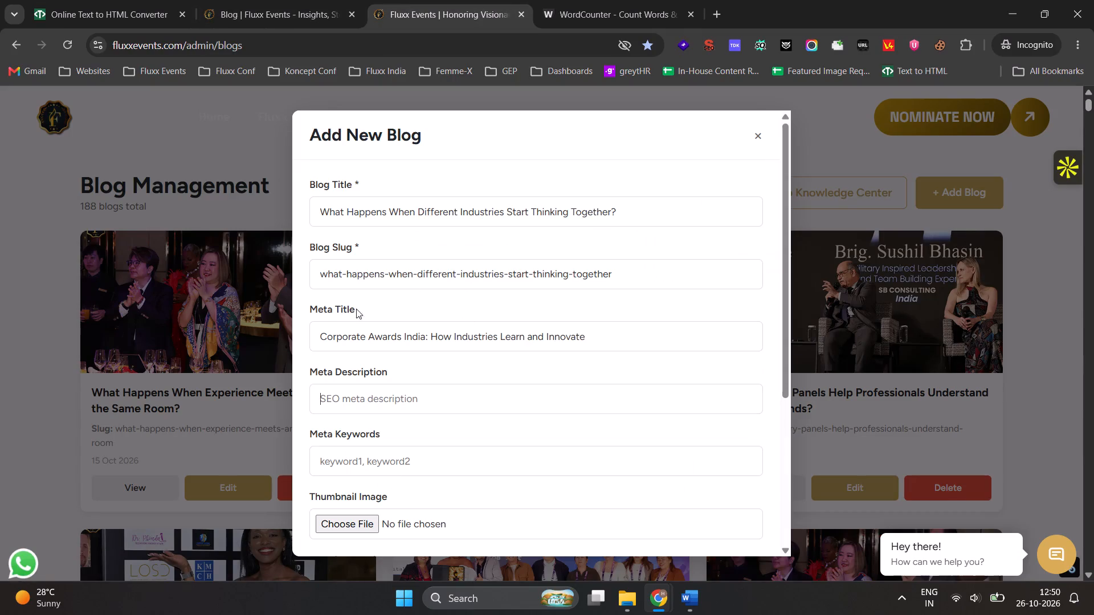
Copy the meta description from the Word document into the word counter to check its length.
click(599, 0)
key(alt+Tab)
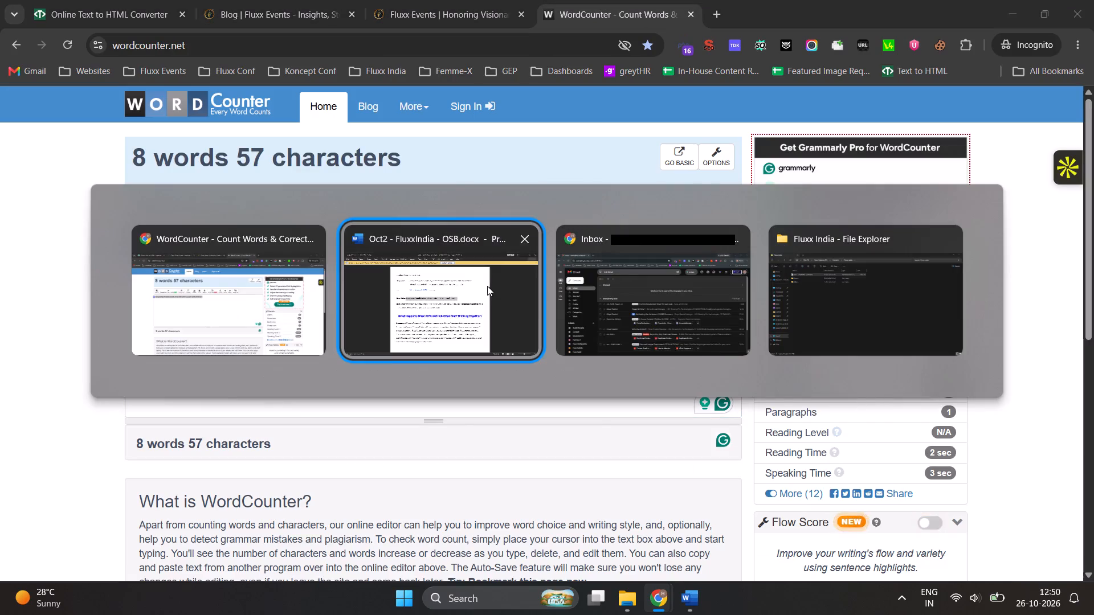
drag(547, 310, 406, 296)
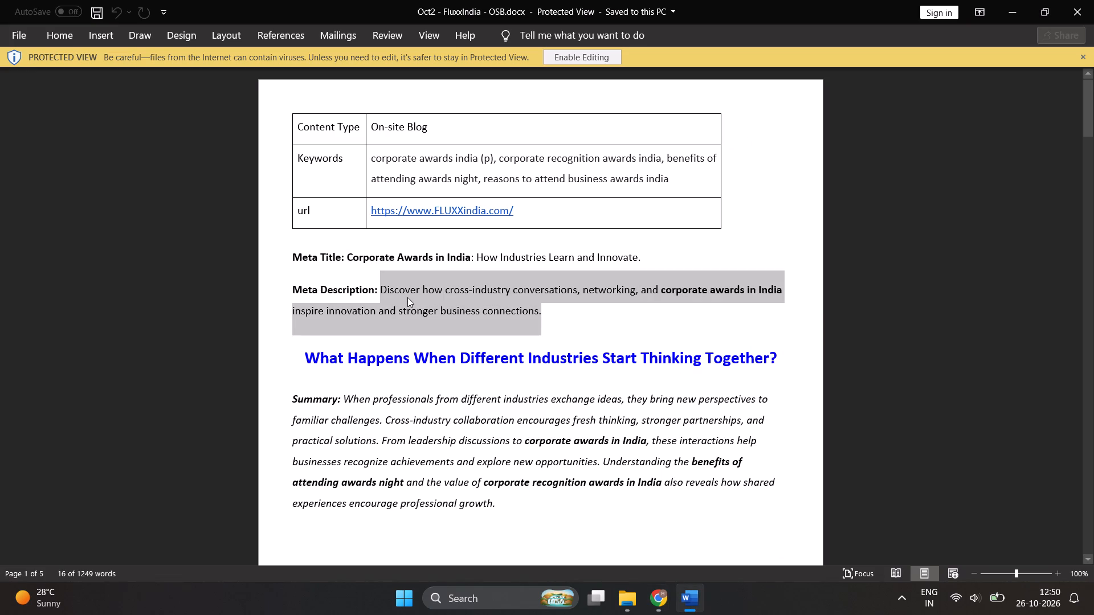
key(ctrl+c)
key(ctrl+c)
key(alt+Tab)
key(ctrl+v)
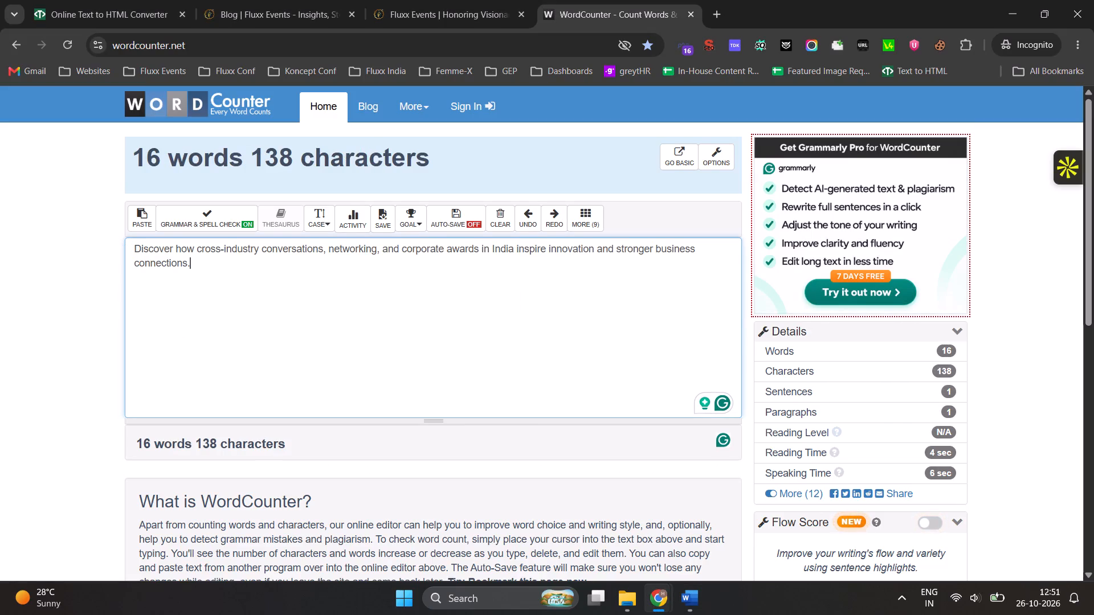
Set the blog's Meta Description to "Discover how cross-industry conversations, networking, and corporate awards in India inspire innovation and stronger business connections.".
key(ctrl+a)
key(ctrl+c)
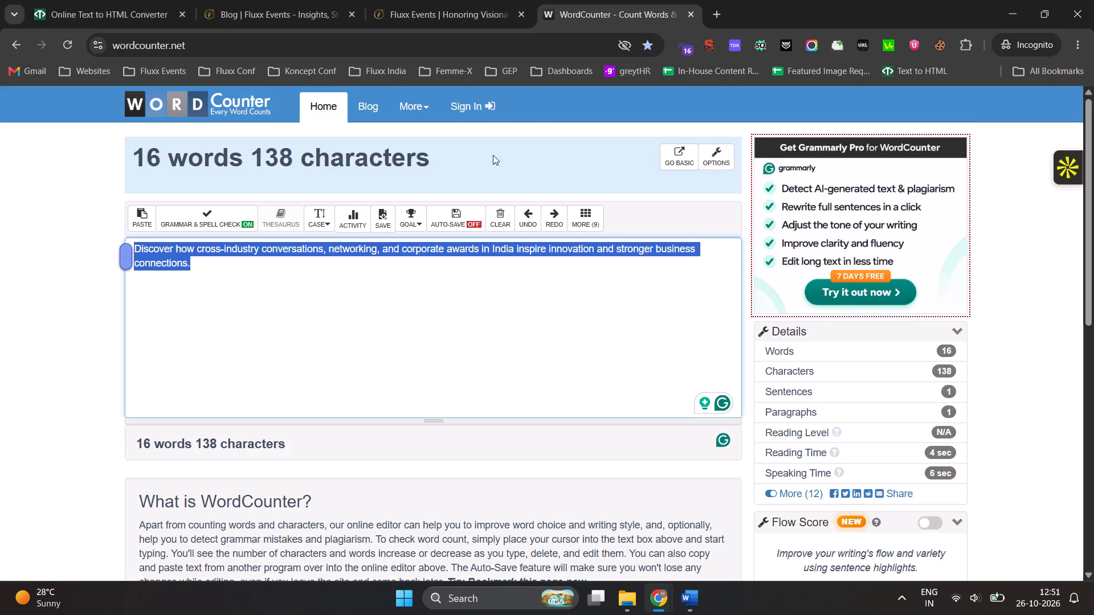
key(ctrl+c)
click(473, 0)
click(413, 388)
key(ctrl+v)
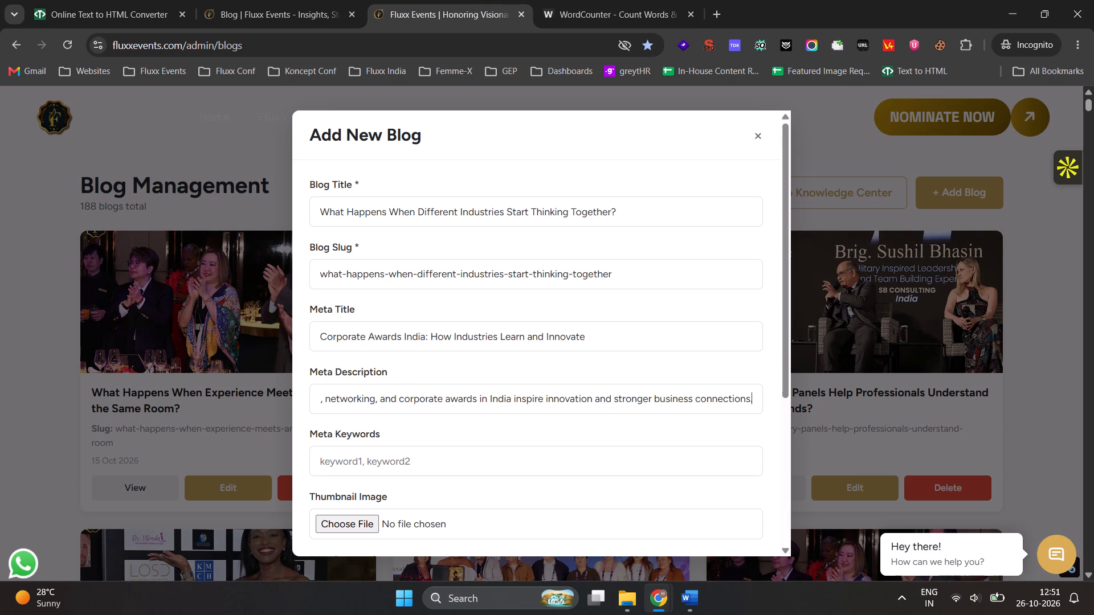
Fill Meta Keywords from the document: "corporate awards india (p), corporate recognition awards india, benefits of attending awards night, reasons to attend business awards india".
key(Tab)
key(alt+Tab)
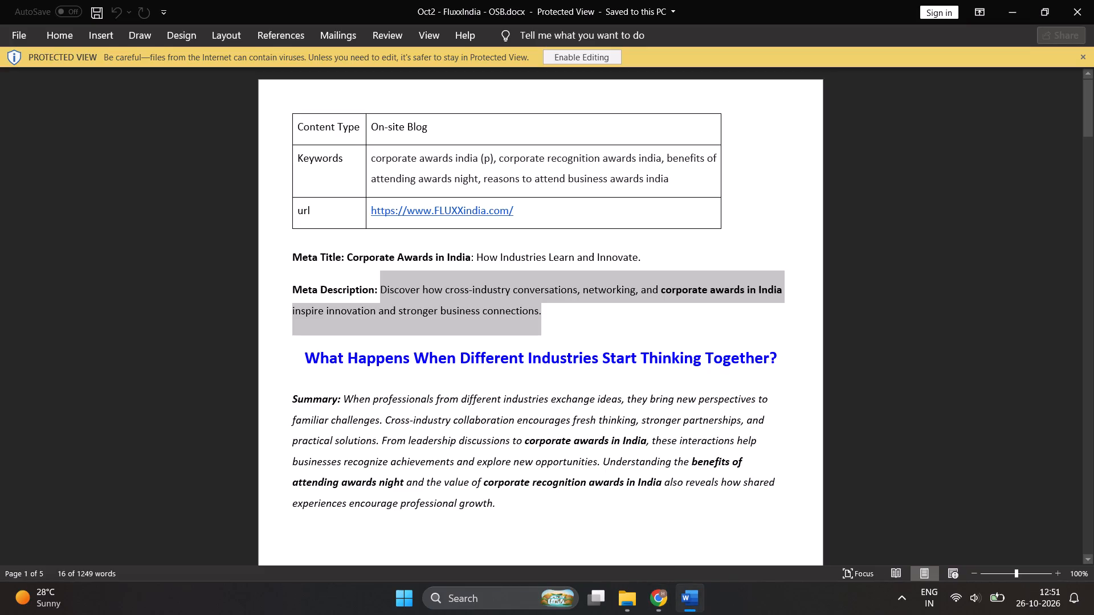
drag(668, 178, 393, 160)
key(ctrl+c)
key(alt+Tab)
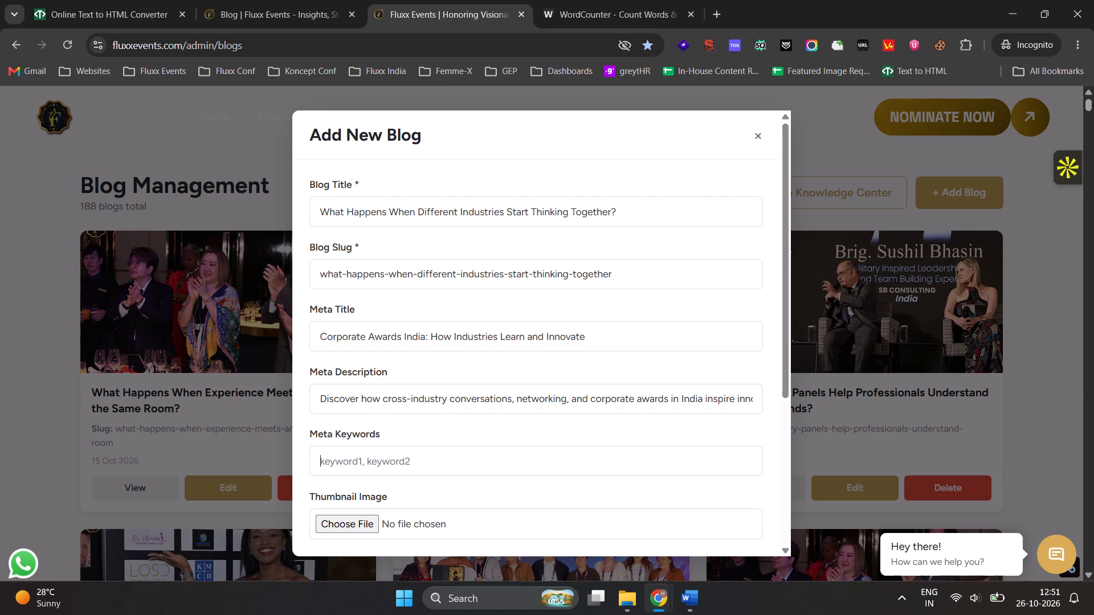
key(ctrl+v)
key(BackSpace)
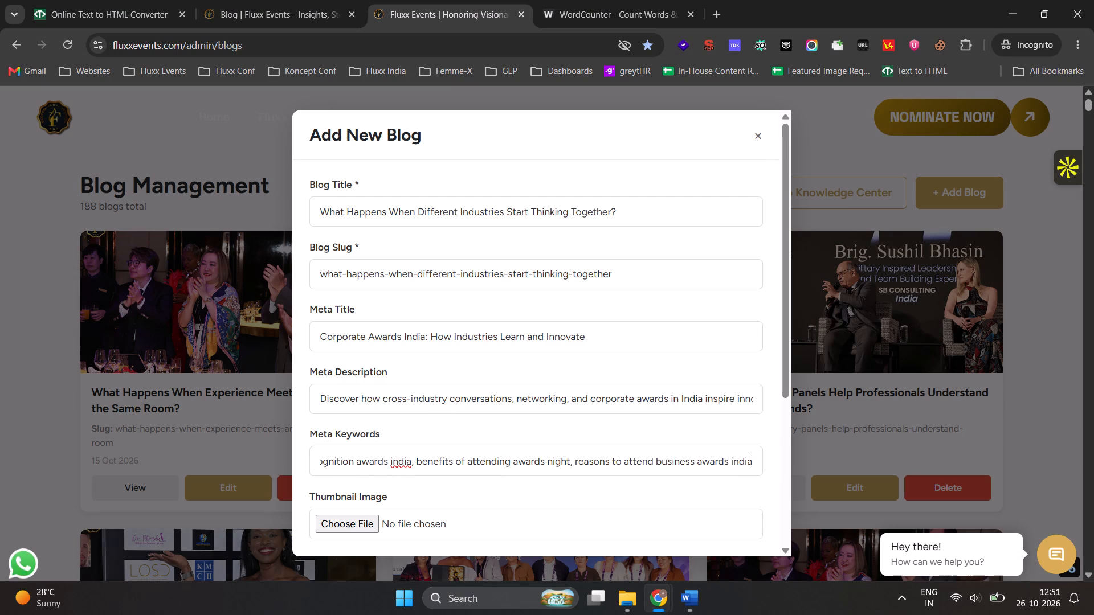
Capitalise "India" in the meta keywords "reasons to attend business awards India" and "corporate recognition awards India".
key(Left)
key(Left)
key(Left)
key(Left)
key(BackSpace)
key(shift+i)
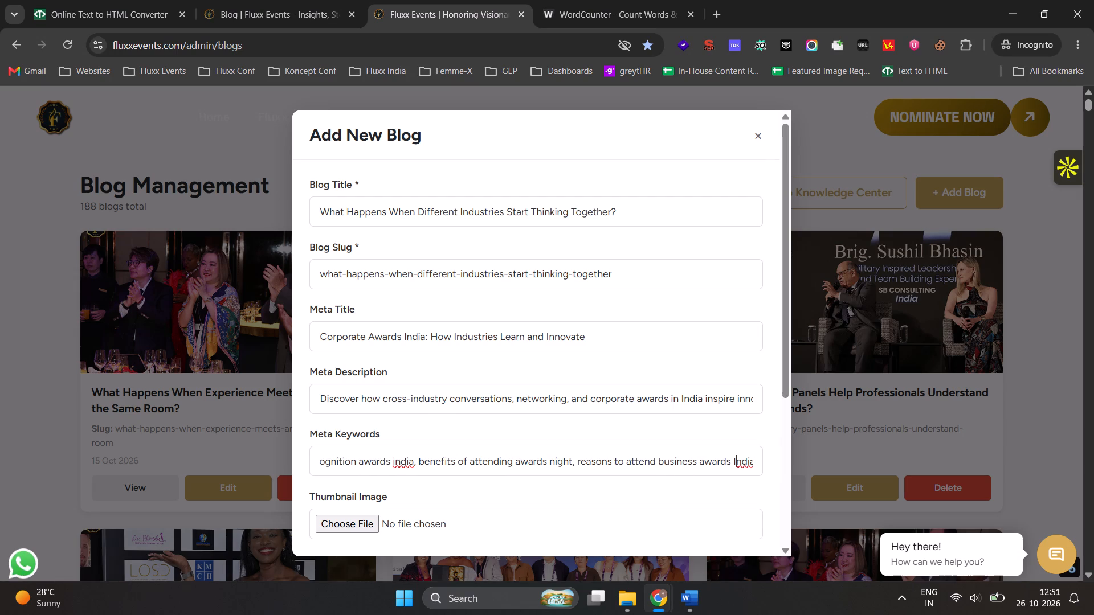
key(ctrl+Left)
key(ctrl+Left)
key(ctrl+Left)
key(ctrl+Left)
key(ctrl+Left)
key(ctrl+Left)
key(ctrl+Left)
key(ctrl+Left)
key(ctrl+Left)
key(ctrl+Left)
key(ctrl+Left)
key(ctrl+Left)
key(ctrl+Left)
key(ctrl+Left)
key(Right)
key(BackSpace)
key(shift+i)
Remove the "(p)" marker from the first meta keyword and capitalise its "India", making it "corporate awards India".
key(ctrl+Left)
key(ctrl+Left)
key(ctrl+Left)
key(ctrl+Left)
key(ctrl+Left)
key(ctrl+Left)
key(ctrl+Left)
key(ctrl+Left)
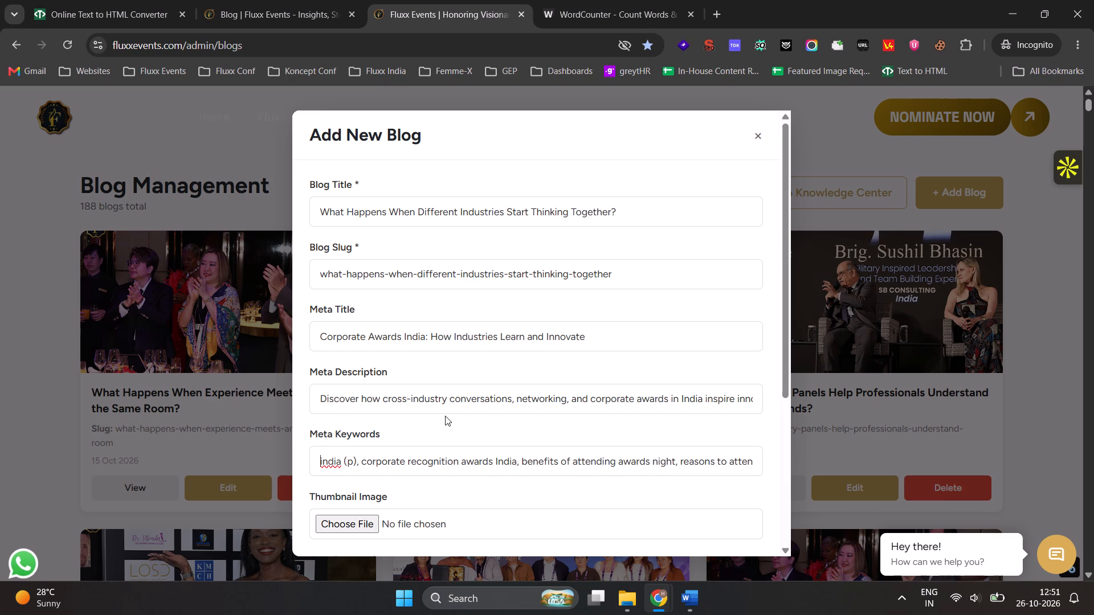
key(ctrl+Right)
key(ctrl+Right)
key(ctrl+Right)
key(ctrl+Right)
key(ctrl+shift+Left)
key(Left)
key(Right)
key(ctrl+shift+Left)
key(ctrl+shift+Left)
key(BackSpace)
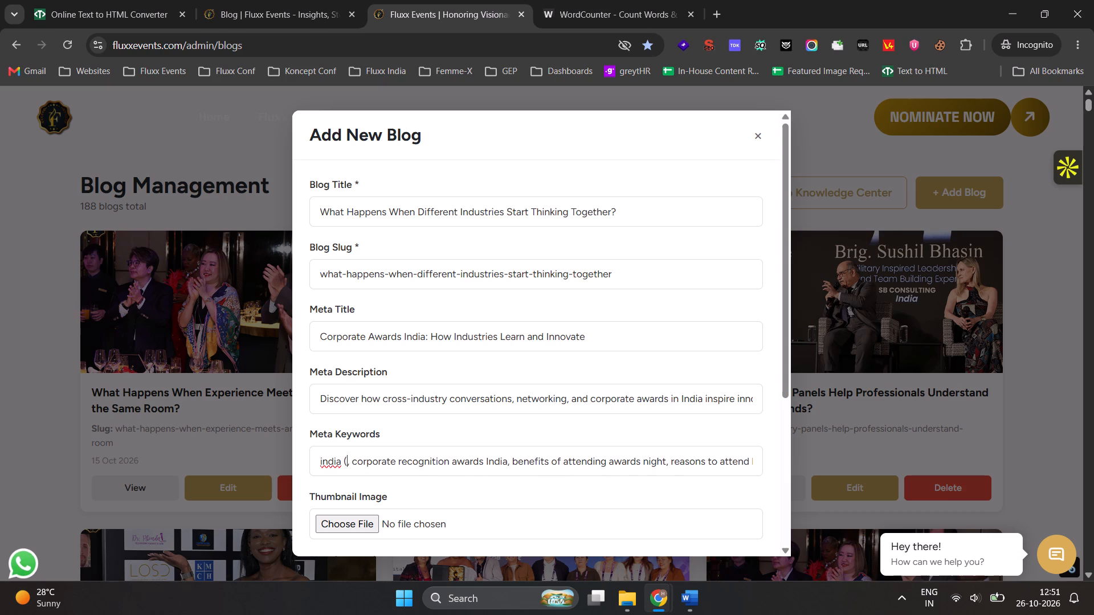
key(BackSpace)
key(BackSpace)
key(ctrl+Left)
key(Right)
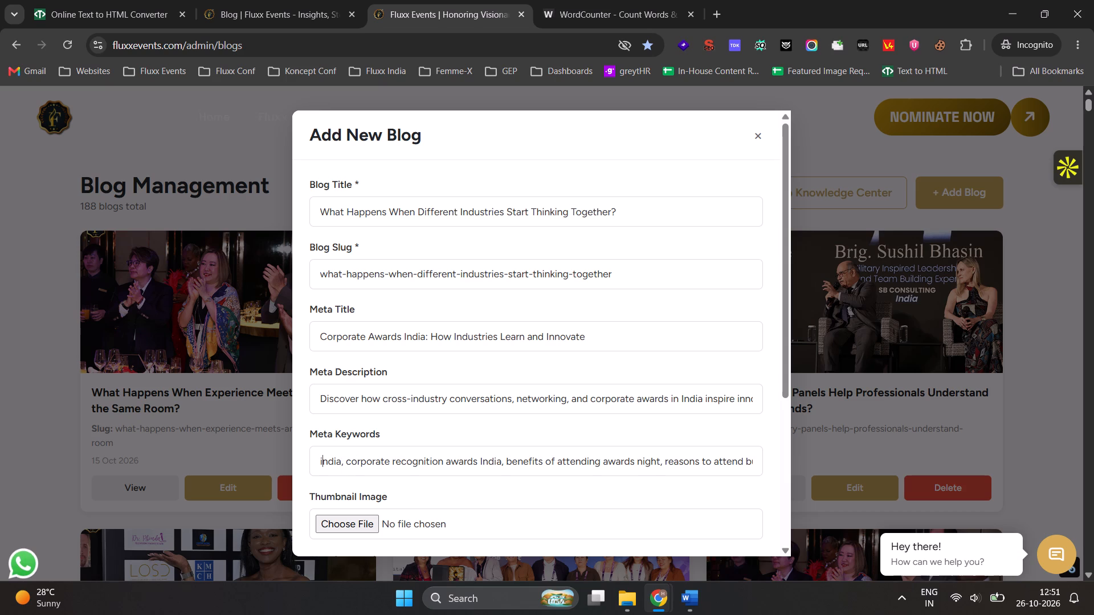
key(BackSpace)
key(shift+i)
key(ctrl+Left)
key(ctrl+Left)
key(ctrl+Left)
key(ctrl+Left)
key(ctrl+Left)
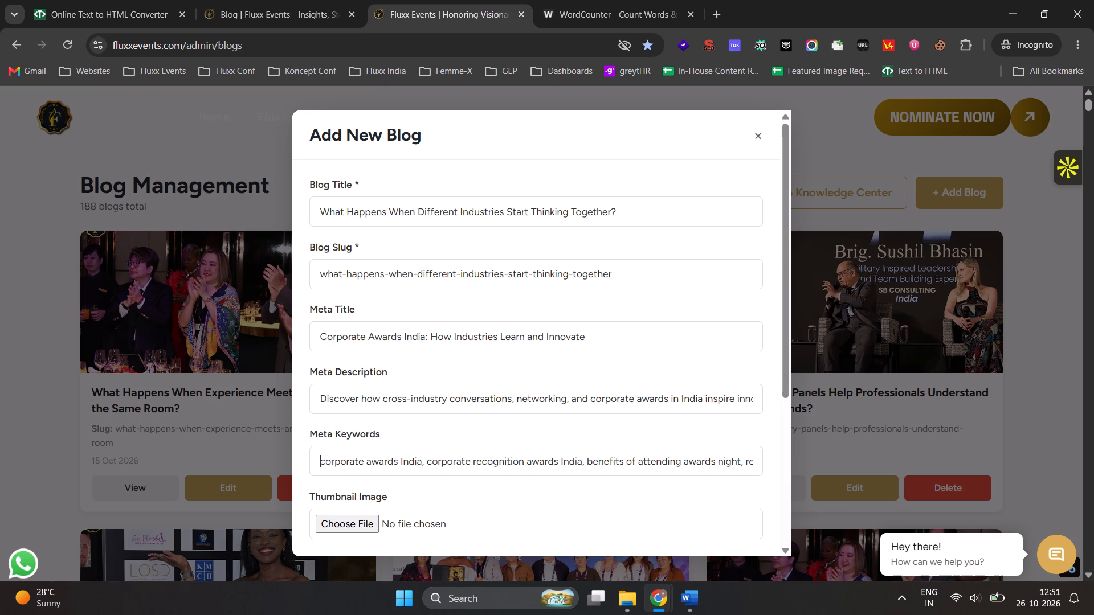
Copy the article's entire HTML code from the text-to-HTML converter for the new blog's Blog Content.
scroll(449, 378, down, 2)
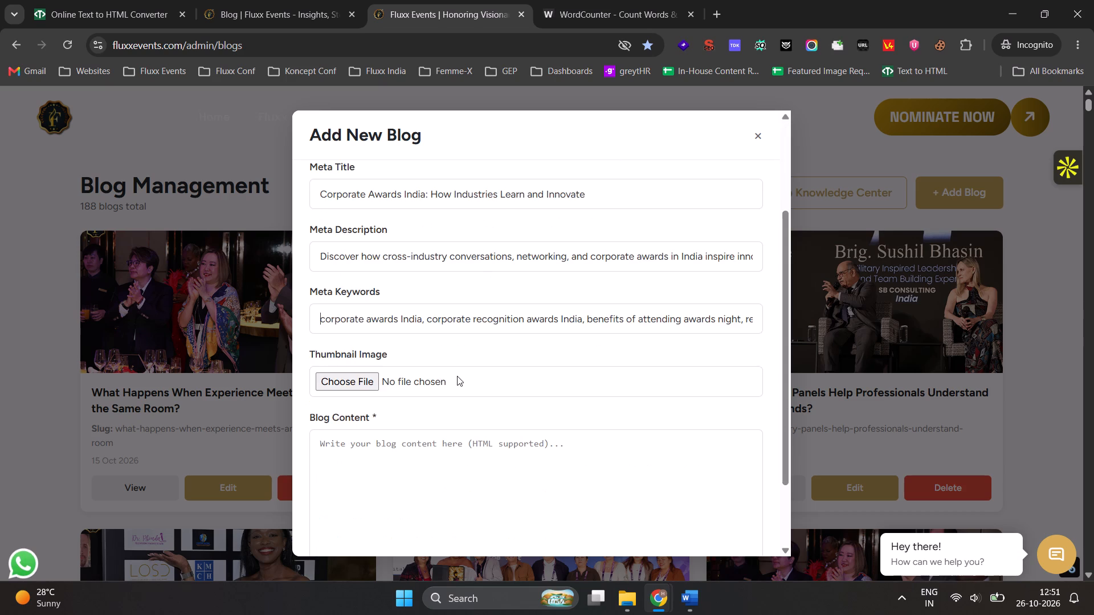
scroll(460, 376, down, 1)
click(423, 399)
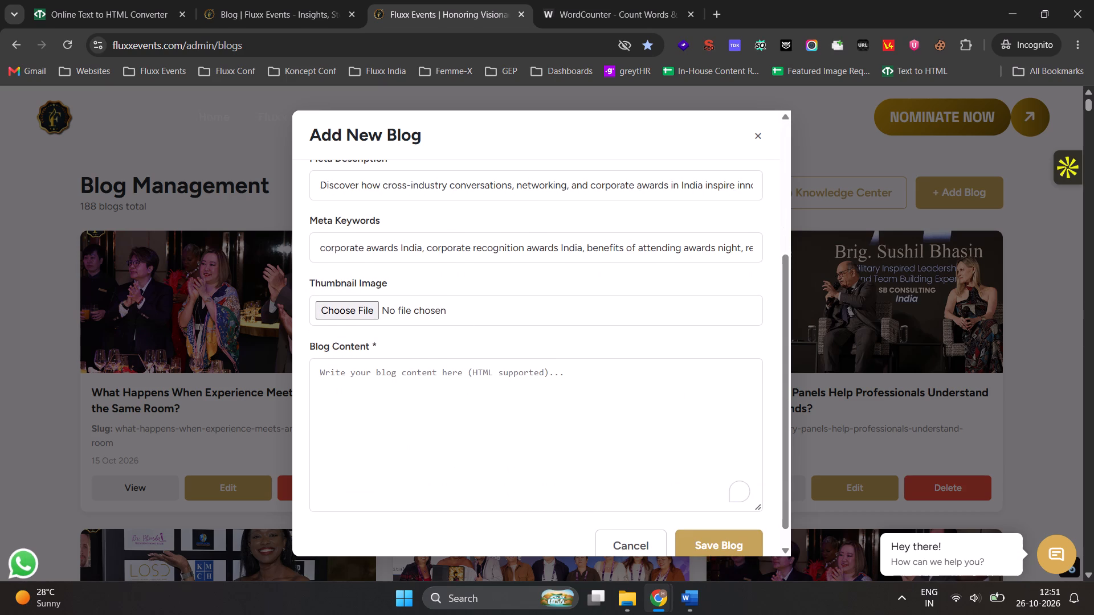
click(55, 0)
click(750, 318)
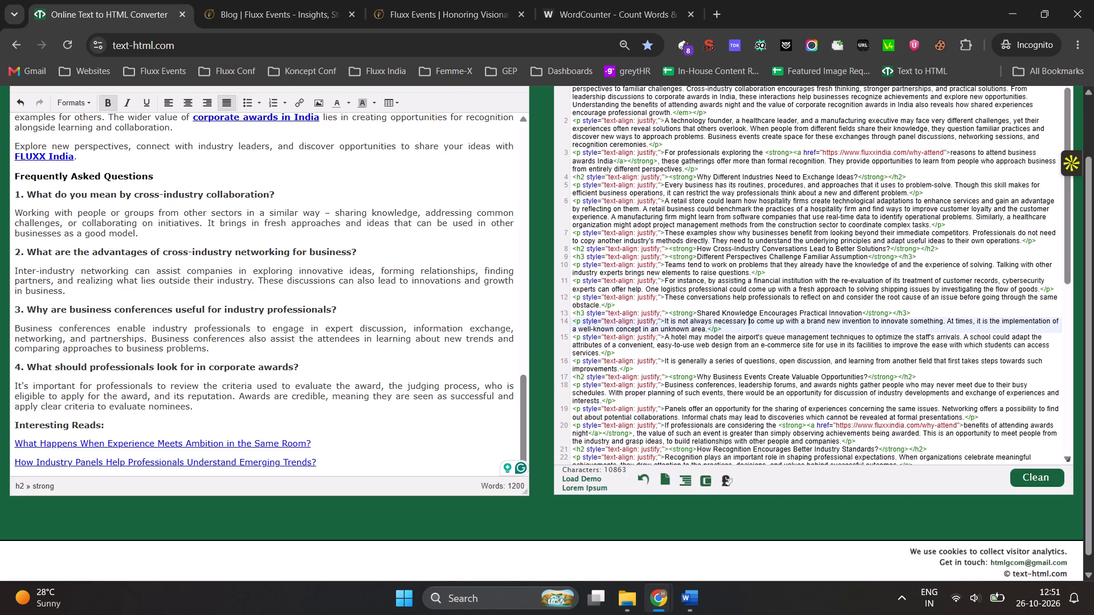
key(ctrl+a)
key(ctrl+c)
key(ctrl+c)
click(308, 0)
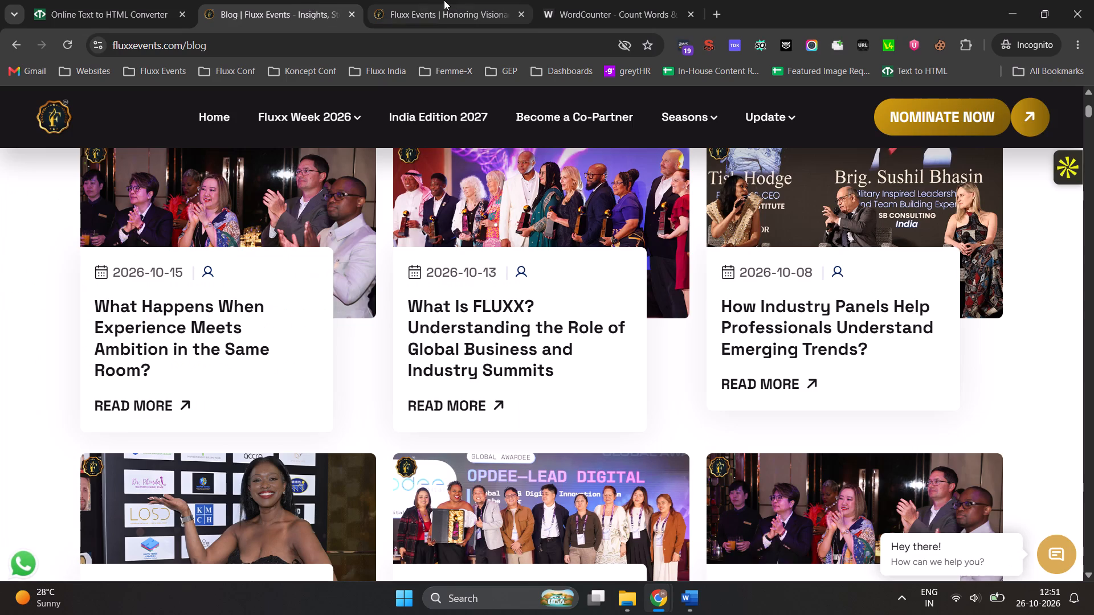
Paste the article's copied HTML code into the Blog Content of the new blog in the Fluxx Events admin.
click(451, 0)
key(ctrl+v)
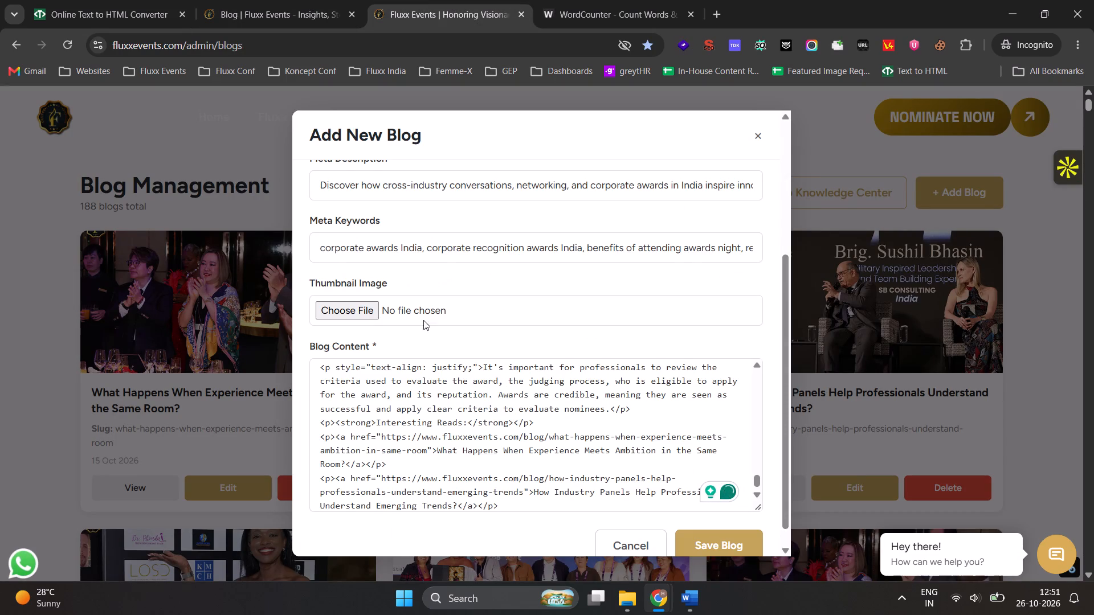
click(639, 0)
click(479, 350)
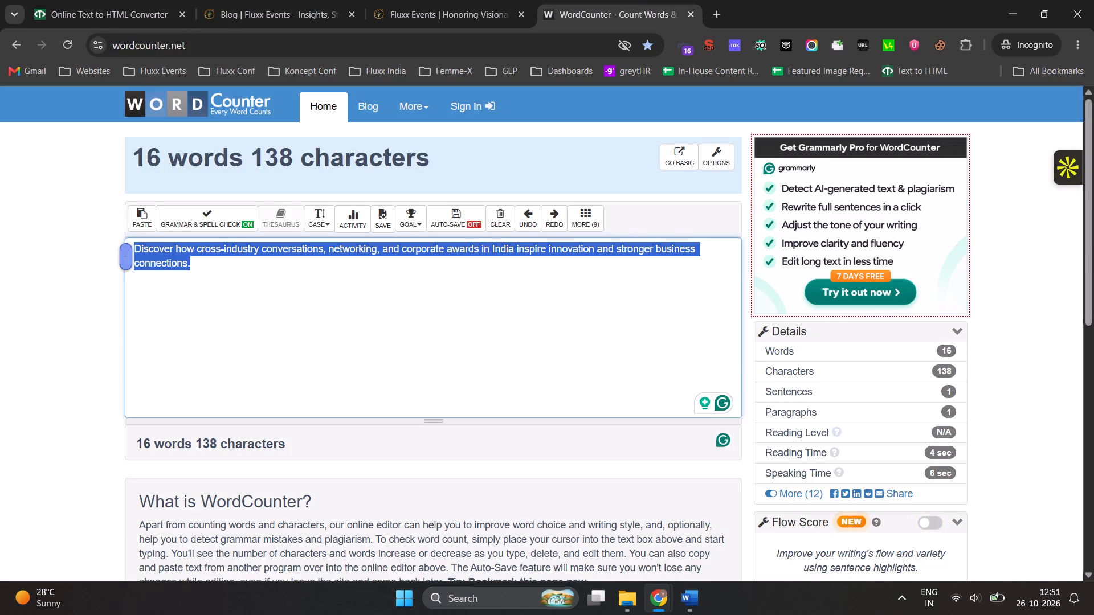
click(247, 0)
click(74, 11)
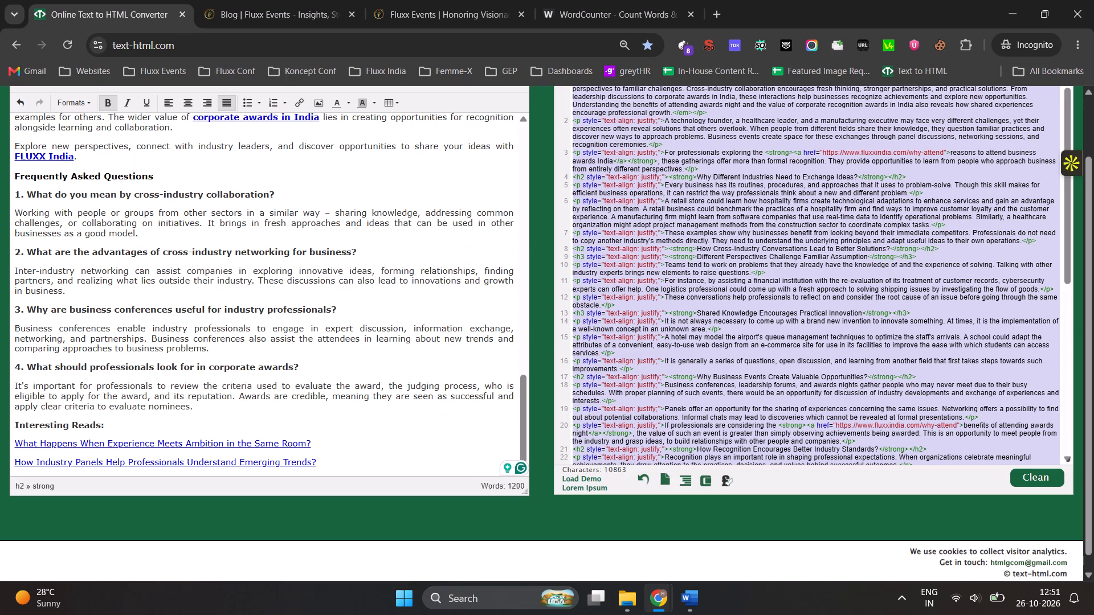
Review the pasted HTML in the new blog's Blog Content from its end back to the opening Summary paragraph.
click(438, 0)
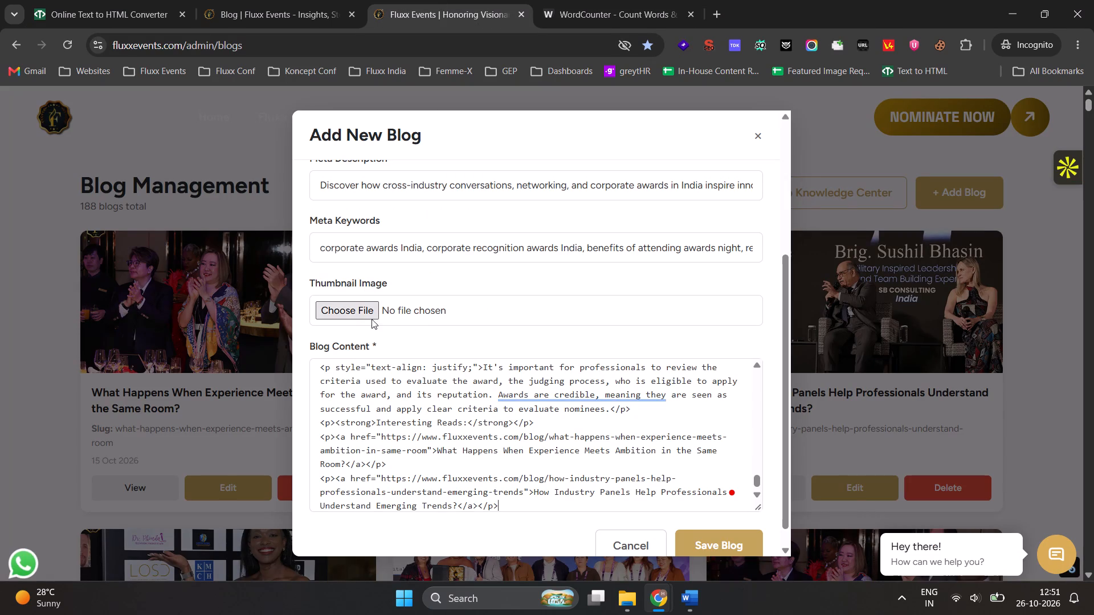
click(657, 506)
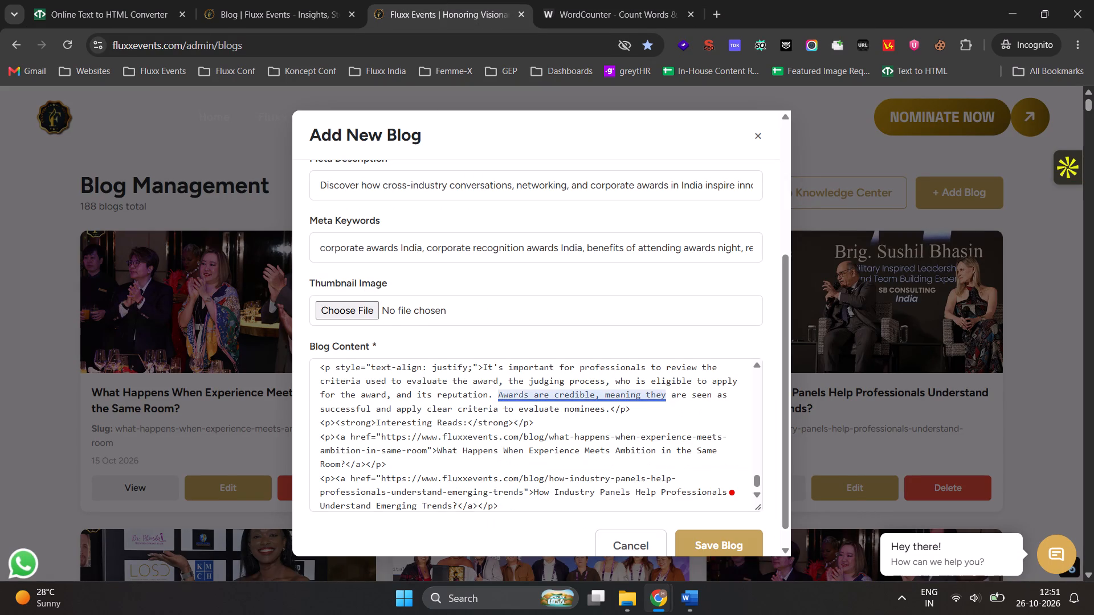
scroll(556, 418, down, 5)
scroll(557, 420, up, 4)
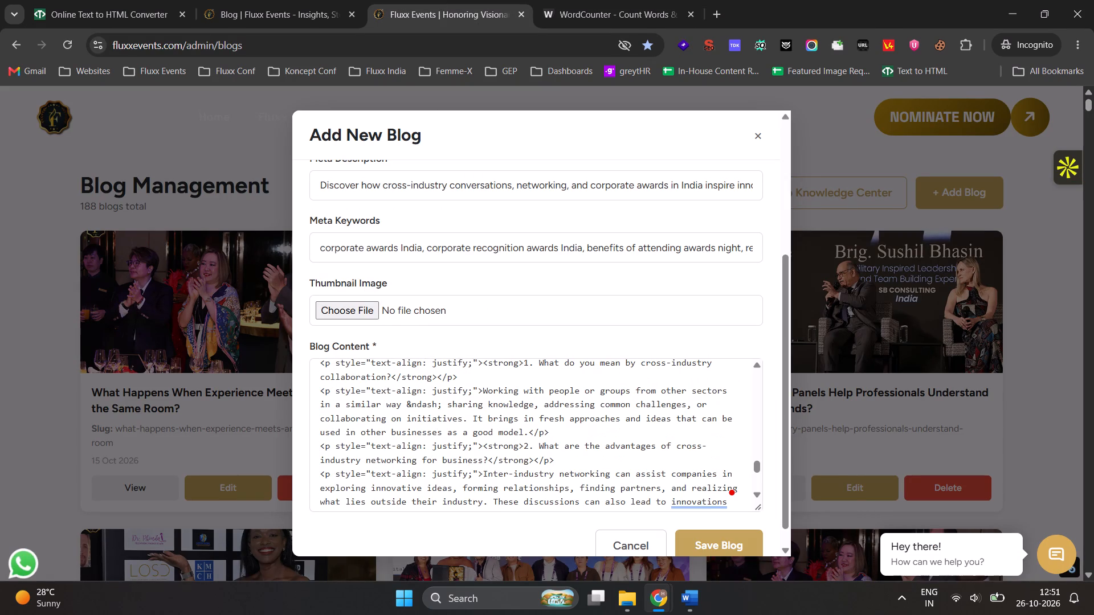
scroll(626, 473, up, 18)
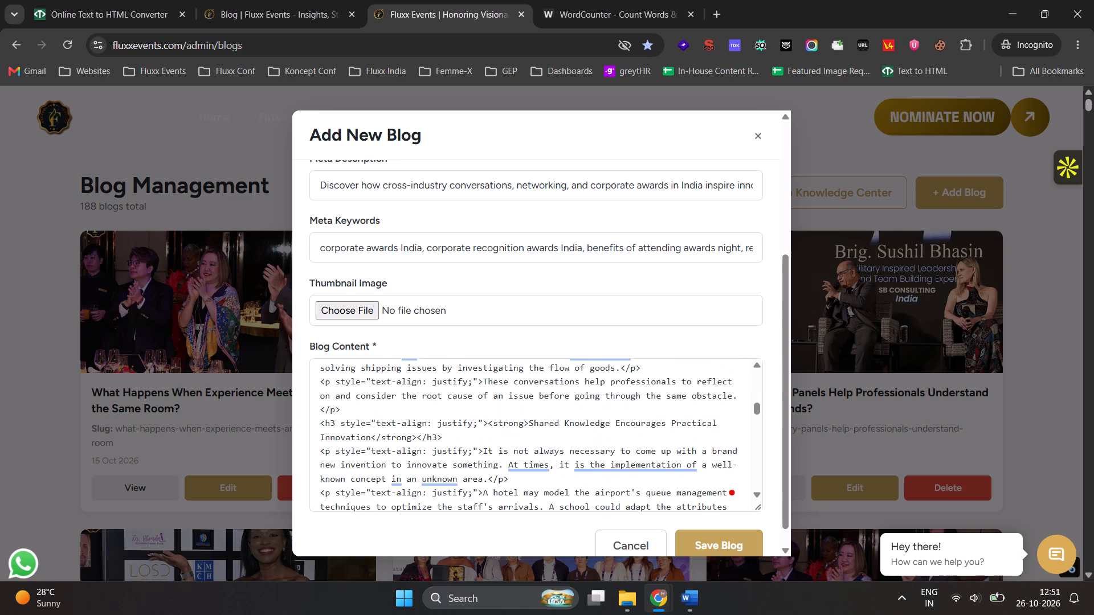
scroll(623, 471, up, 14)
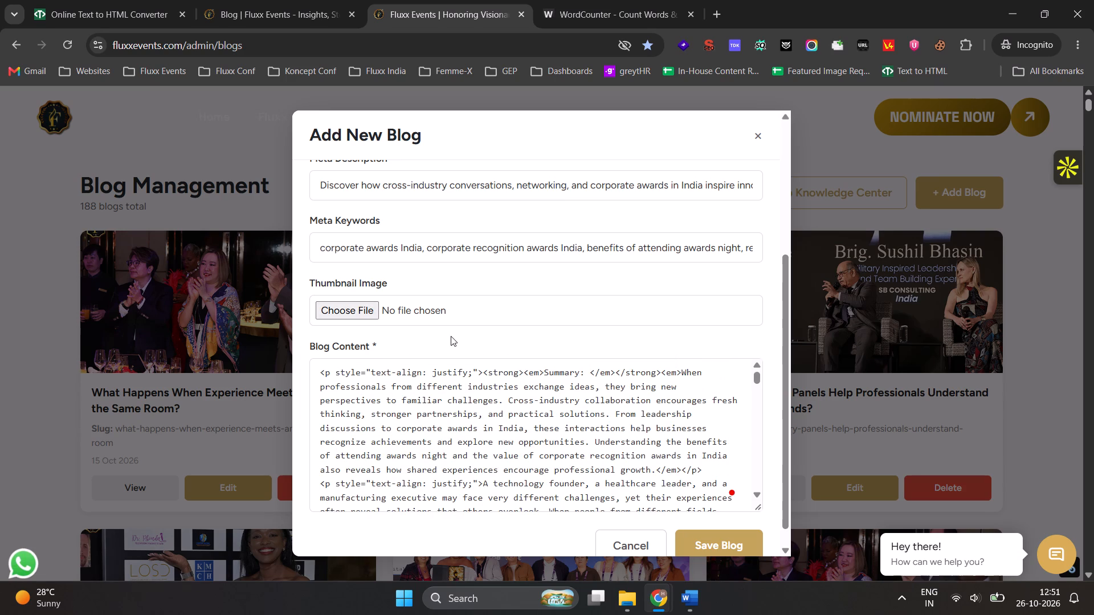
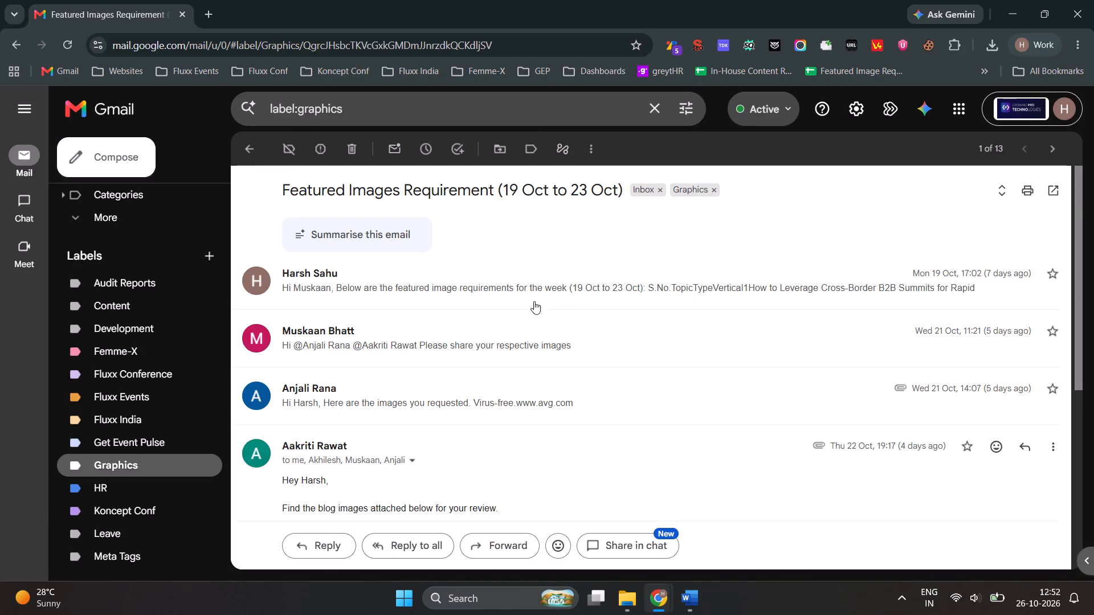
Download the image "What Happens When Different Industries Start Thinking Together (22nd Oct).webp" from the Featured Images Requirement email and close its preview.
scroll(462, 383, down, 3)
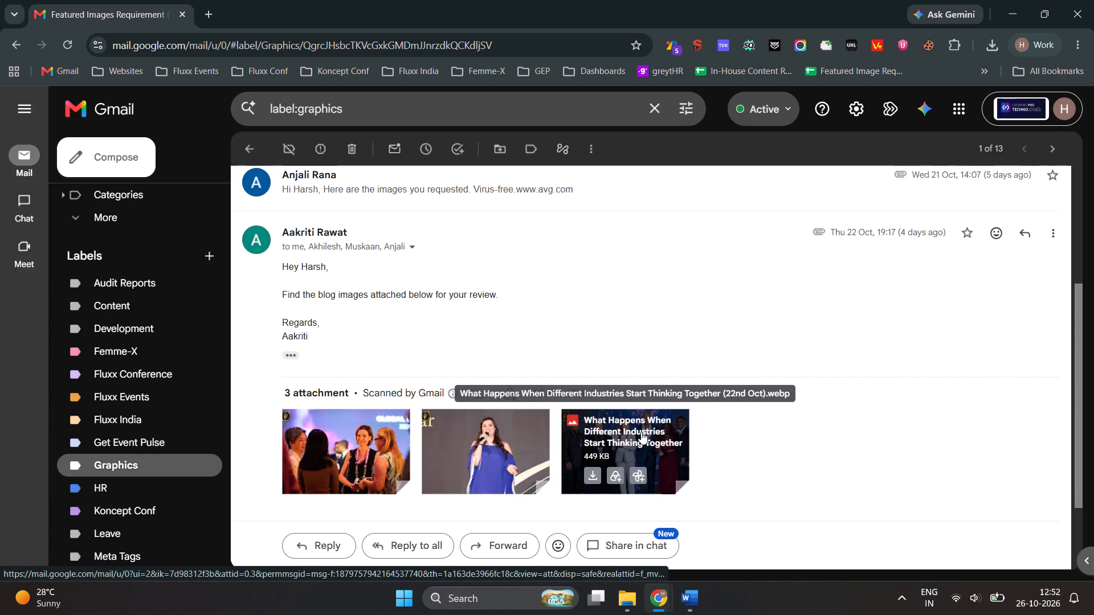
click(640, 432)
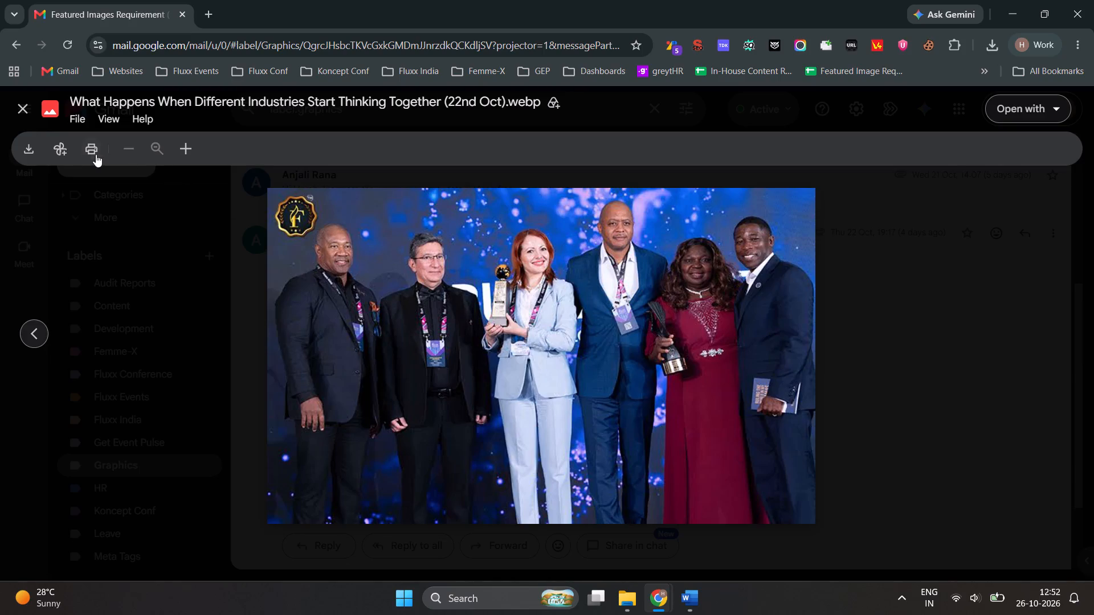
click(26, 150)
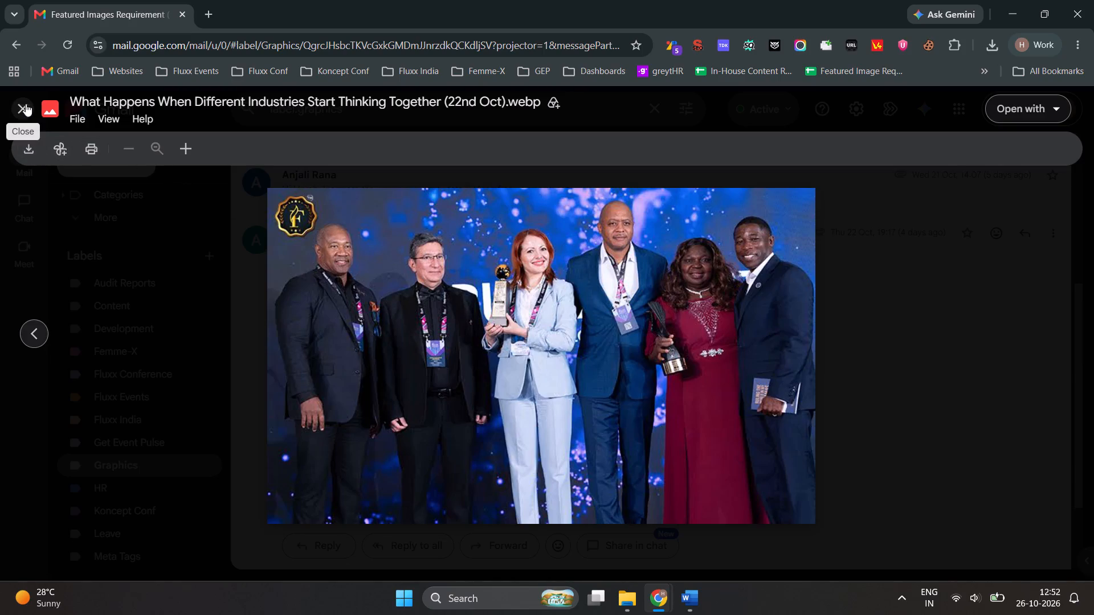
click(26, 104)
click(244, 141)
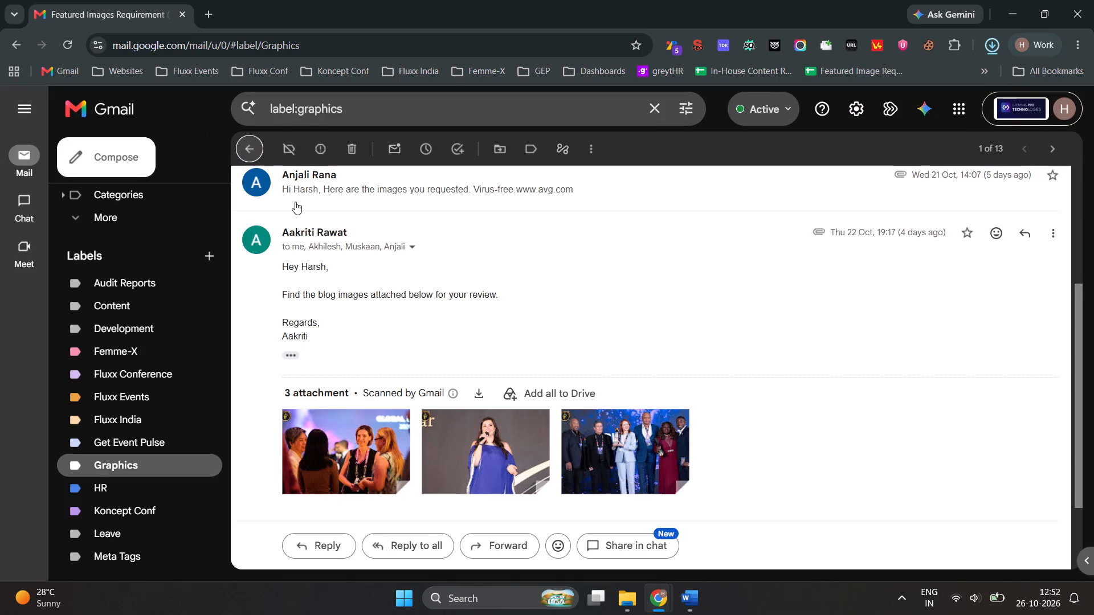
Switch to the Fluxx India folder window in File Explorer.
key(alt+Tab)
key(alt+Tab)
key(alt+Tab)
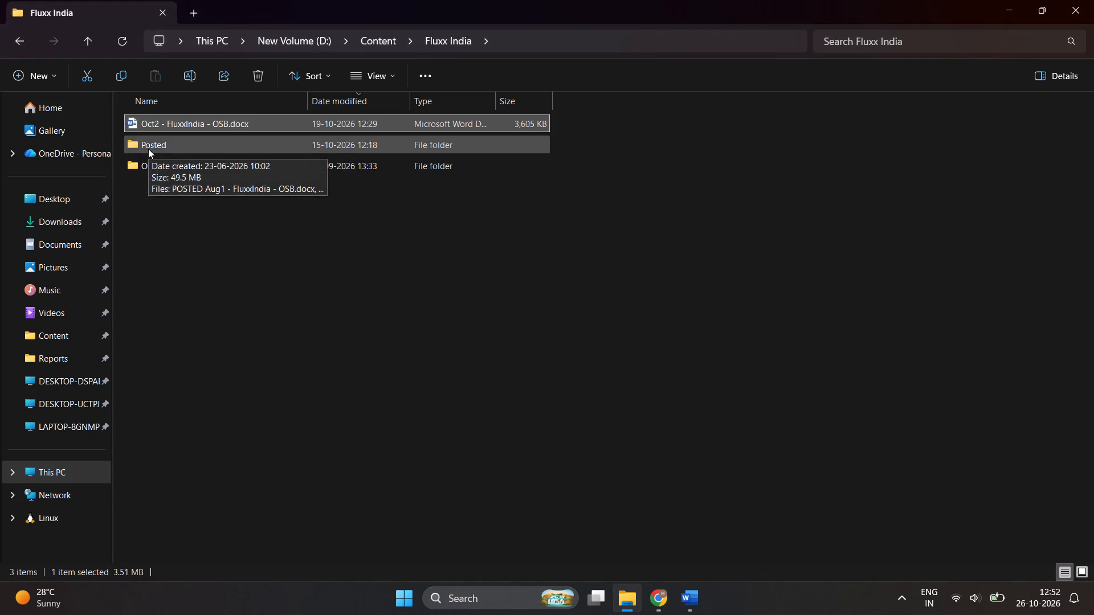
key(alt+Tab)
key(alt+Tab)
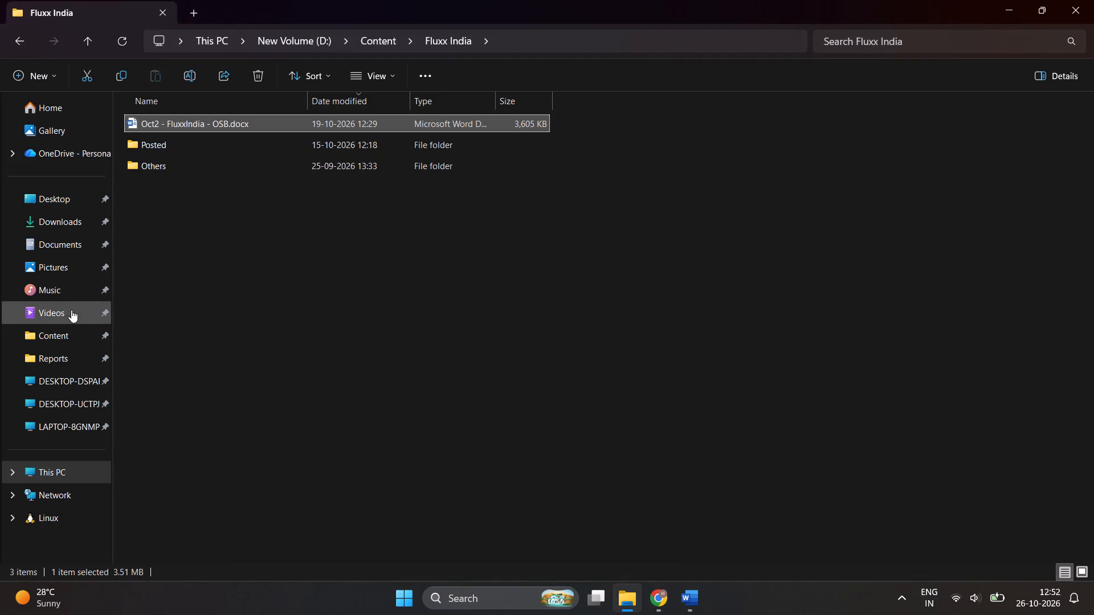
Open the Downloads folder alongside the Fluxx India folder and select "What Happens When Different Industries Start Thinking Together (22nd Oct).webp".
right_click(70, 225)
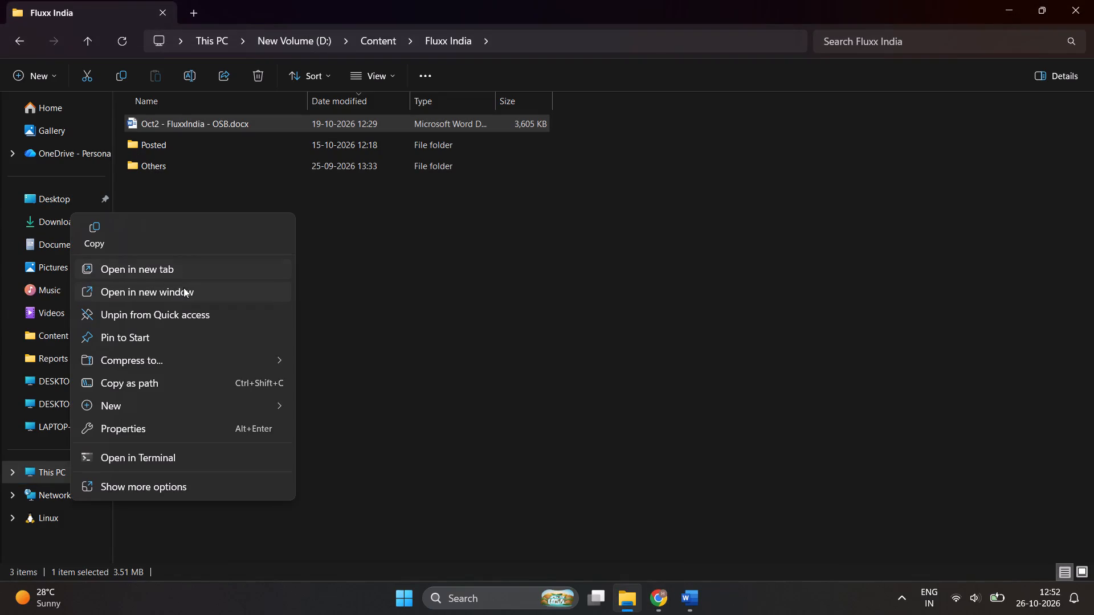
click(197, 277)
click(231, 0)
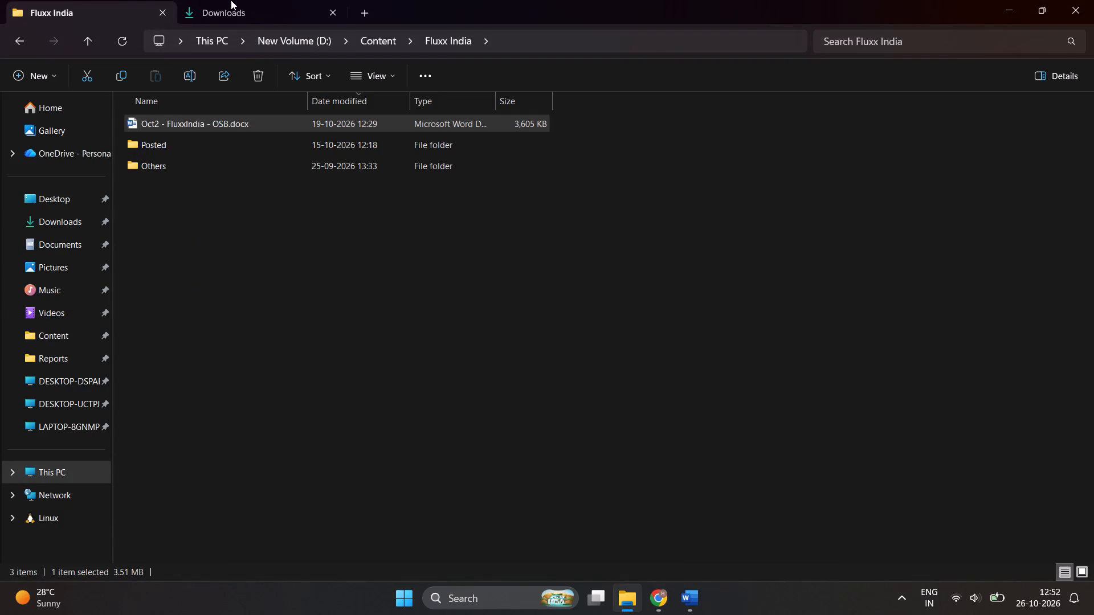
click(236, 9)
click(241, 145)
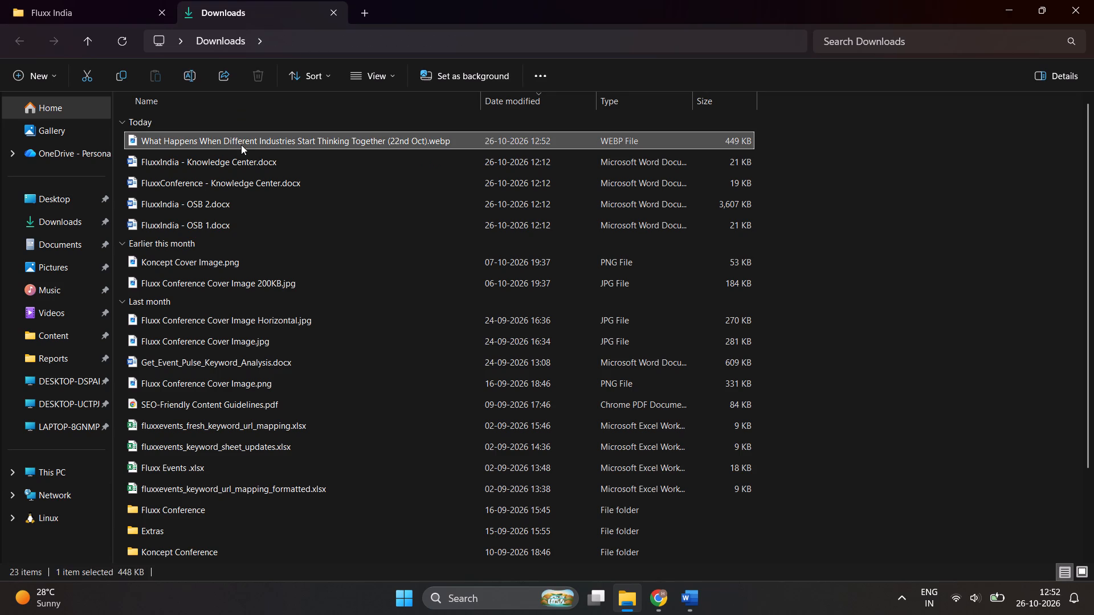
Rename the selected WEBP image as "What Happens When Different Industries Start Thinking Together.webp", dropping the "(22nd Oct)" suffix.
double_click(410, 138)
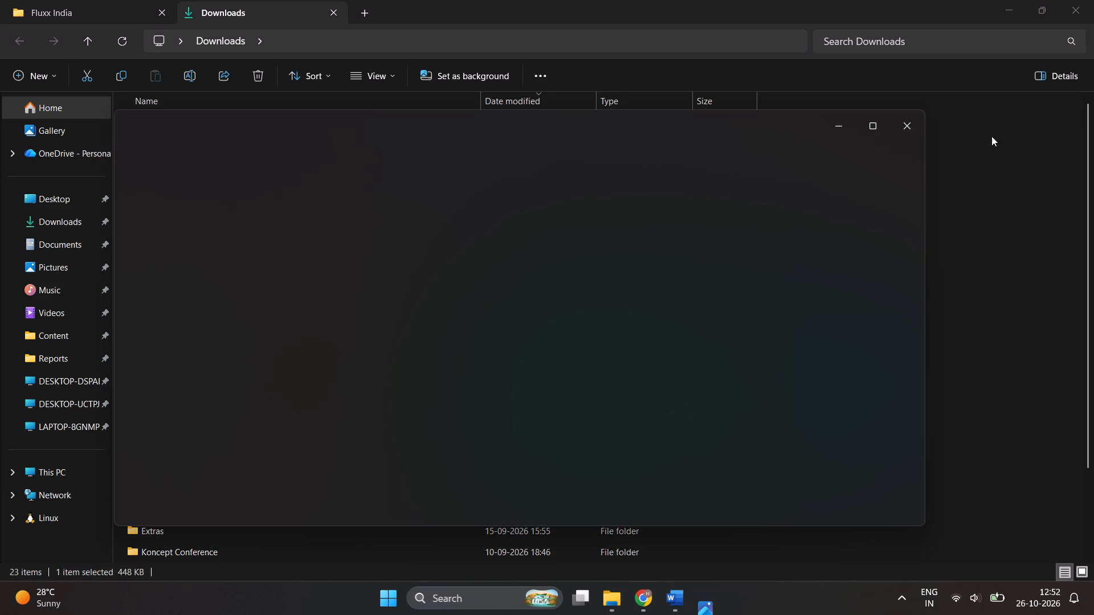
click(913, 127)
click(423, 144)
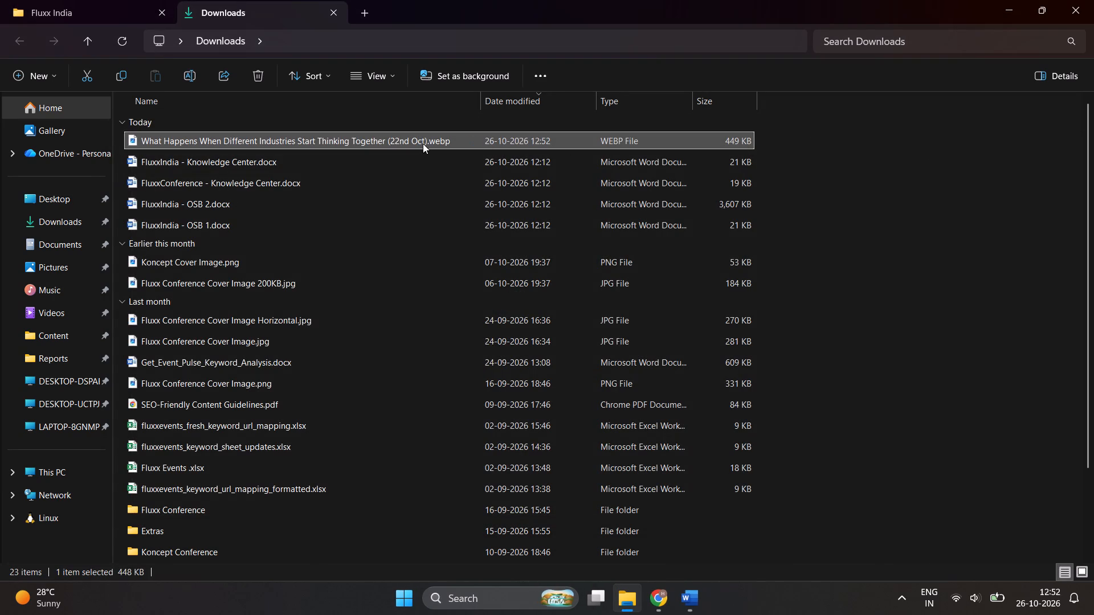
key(Right)
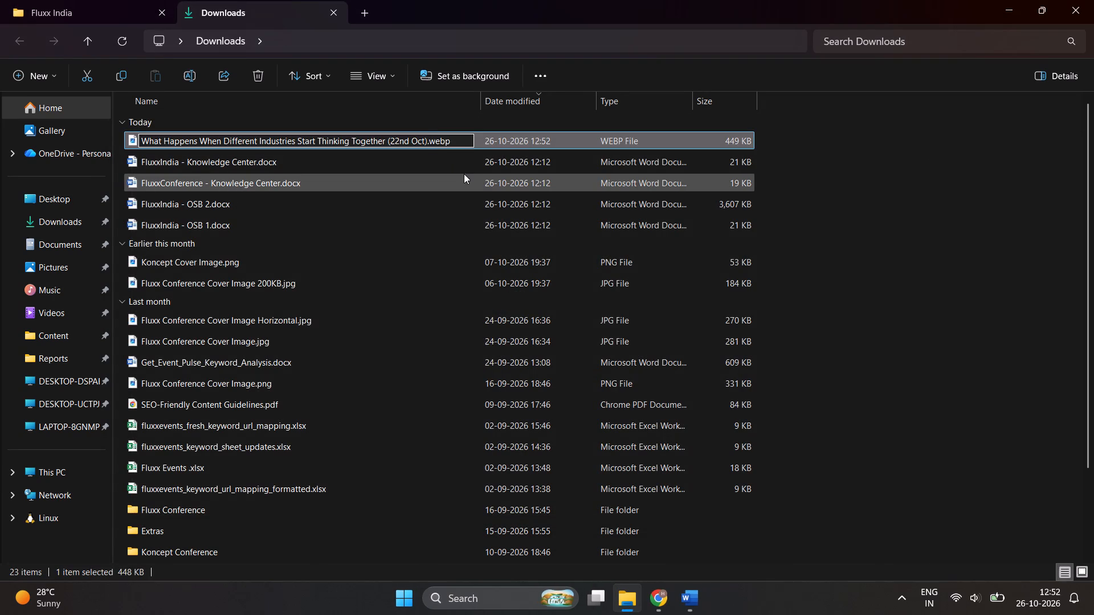
key(ctrl+shift+Left)
key(ctrl+shift+Left)
key(BackSpace)
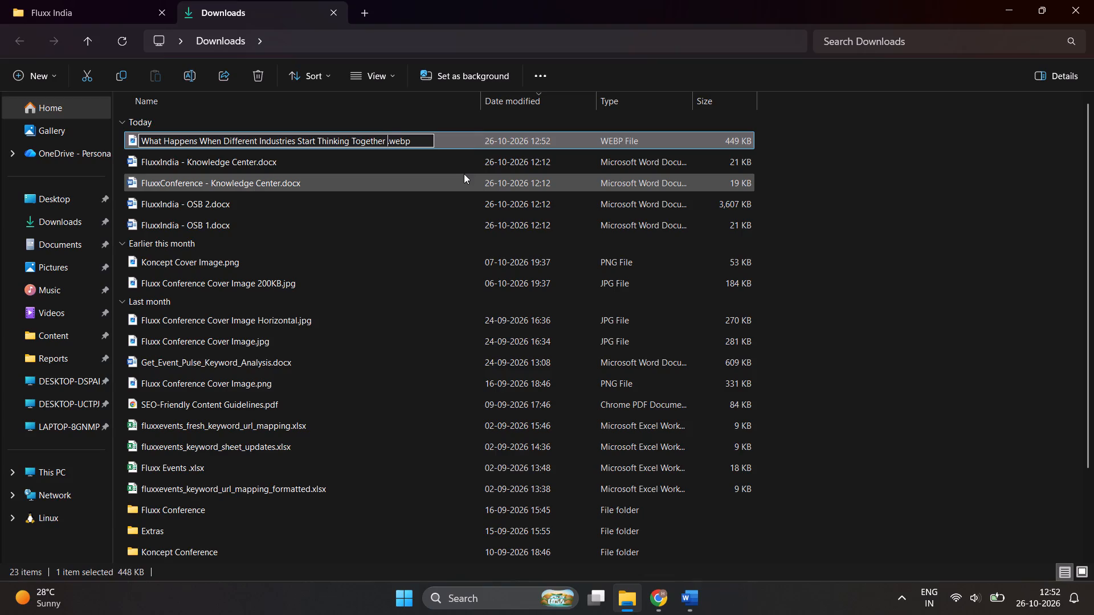
key(BackSpace)
key(Return)
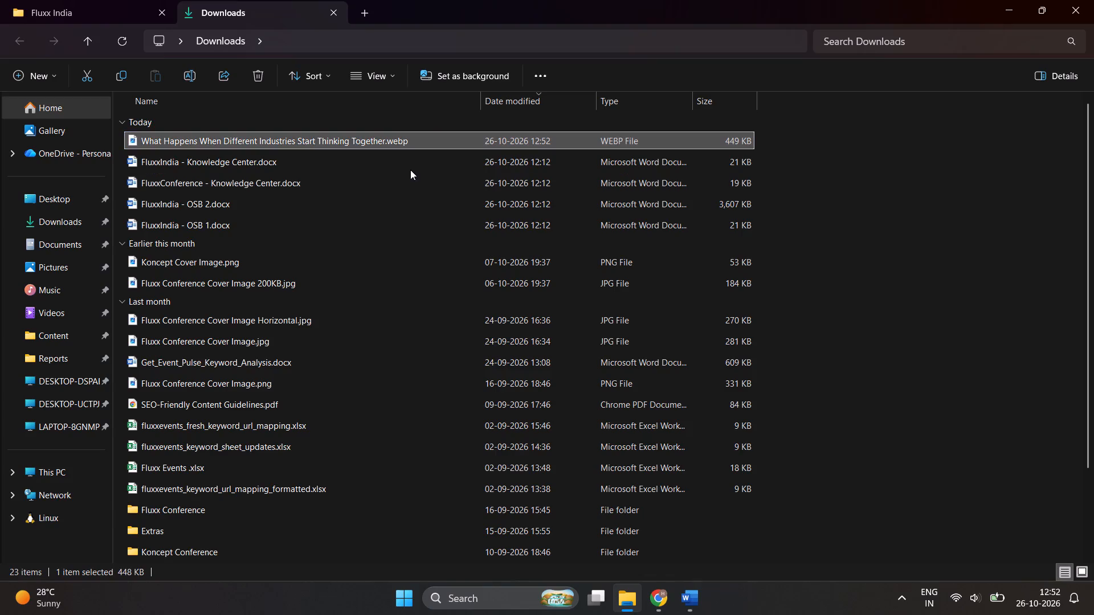
Switch back to the Chrome window with the Gmail Graphics label.
key(alt+Tab)
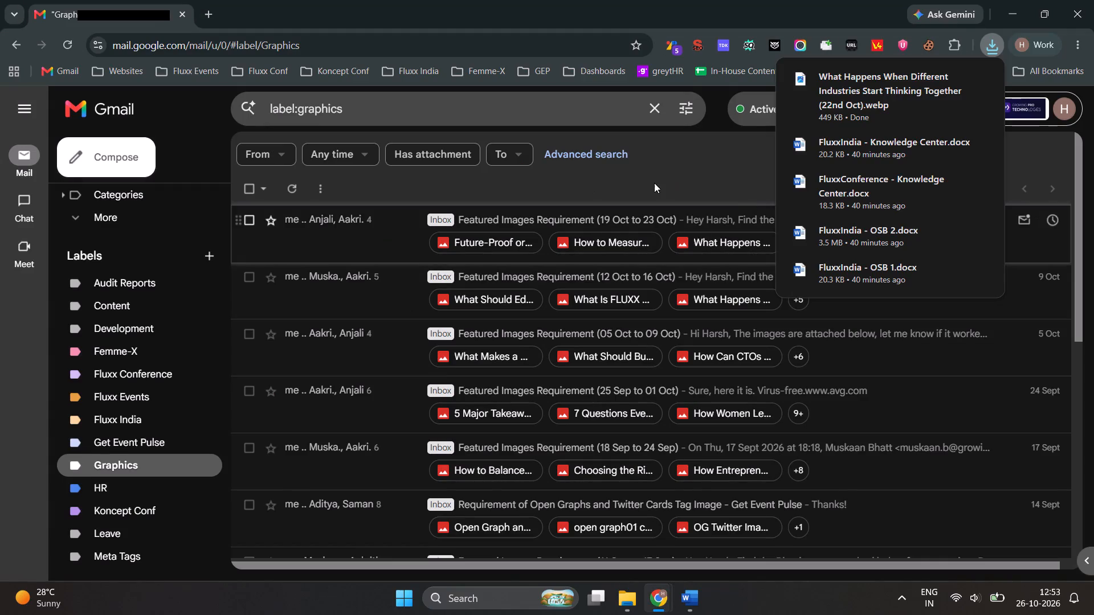
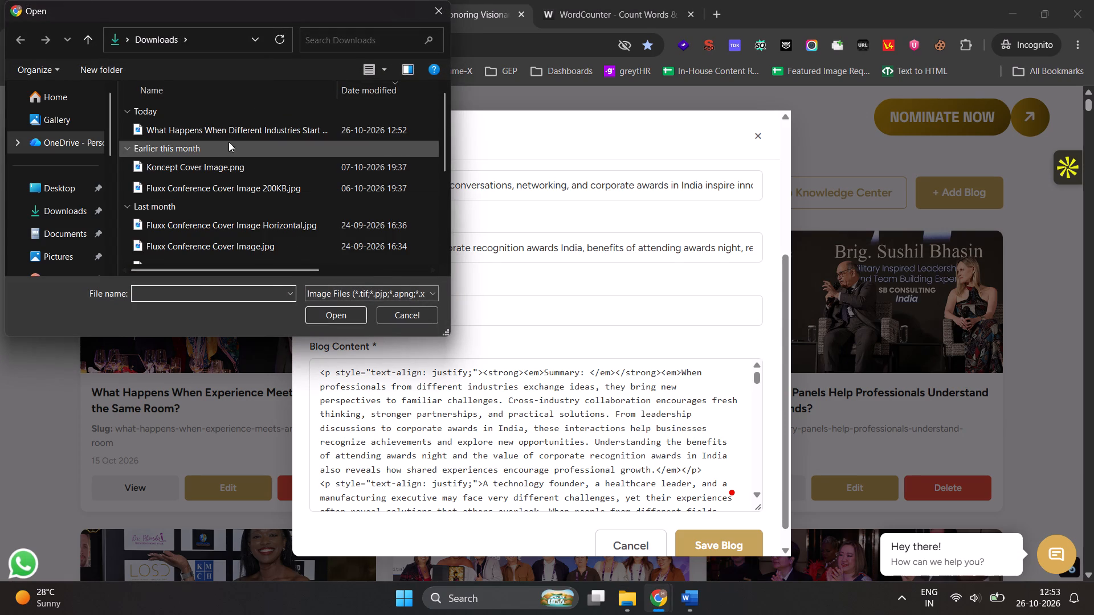
Attach "What Happens When Different Industries Start Thinking Together.webp" from Downloads as the new blog's thumbnail image.
double_click(238, 128)
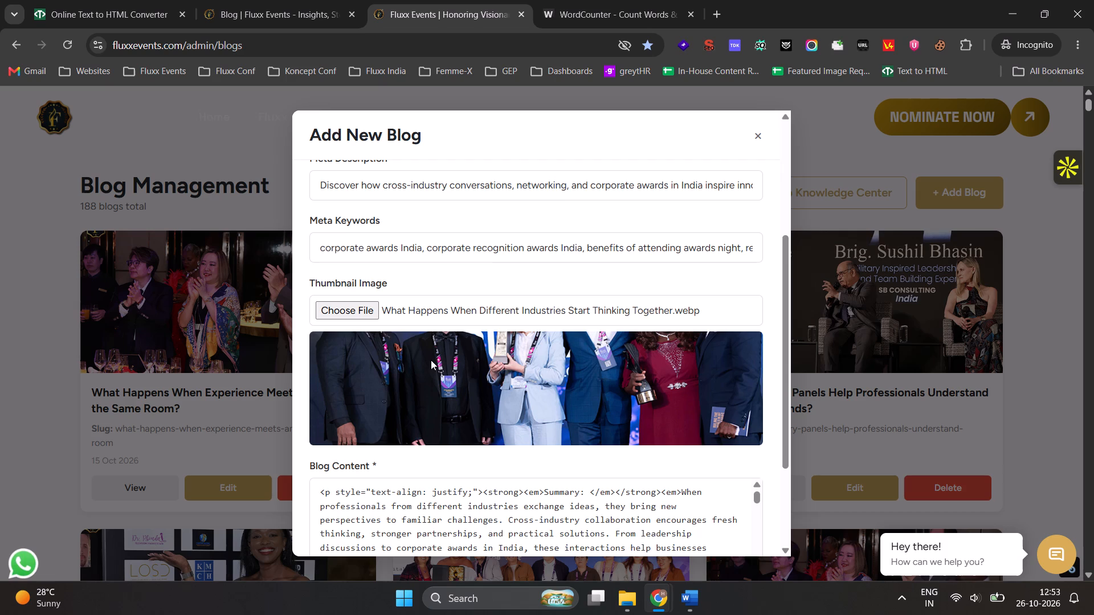
Review the filled-in fields, thumbnail image and HTML content of the new blog, and save it.
scroll(511, 349, up, 4)
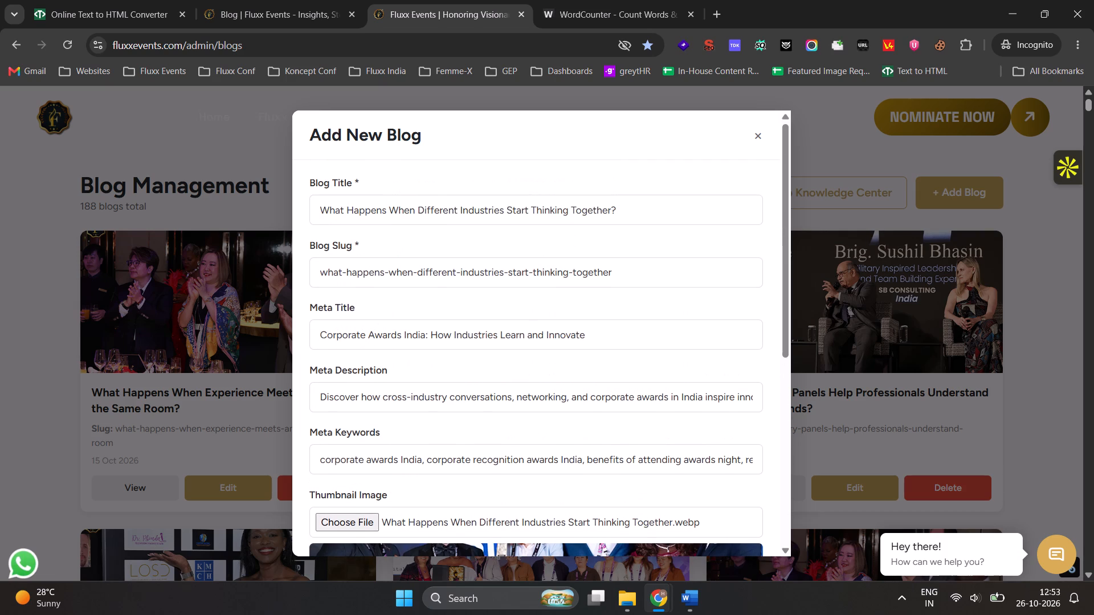
scroll(513, 350, down, 10)
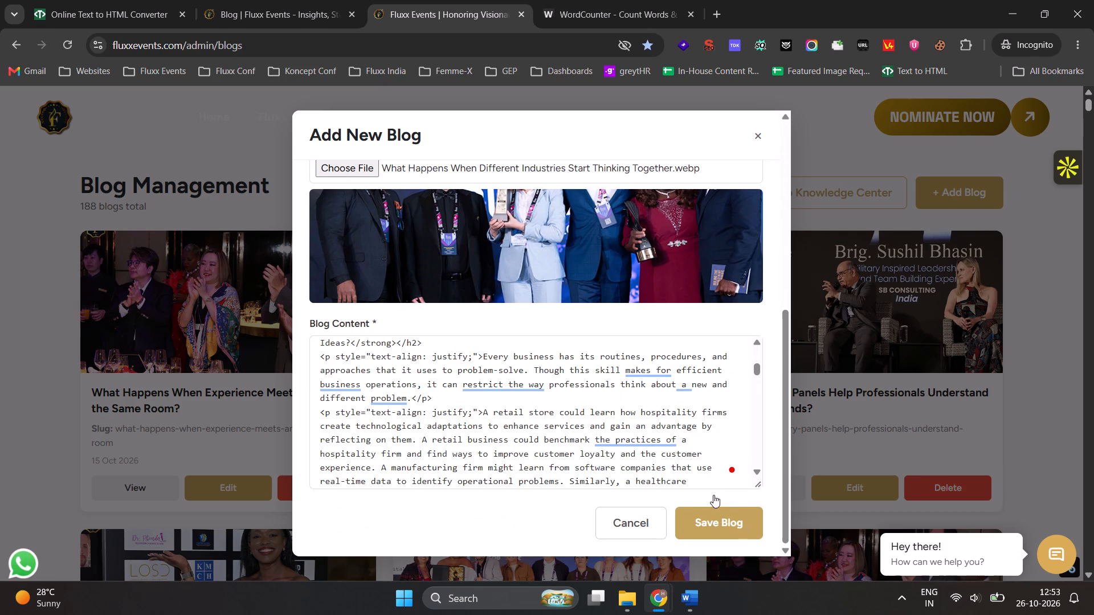
scroll(577, 402, down, 14)
scroll(580, 419, up, 11)
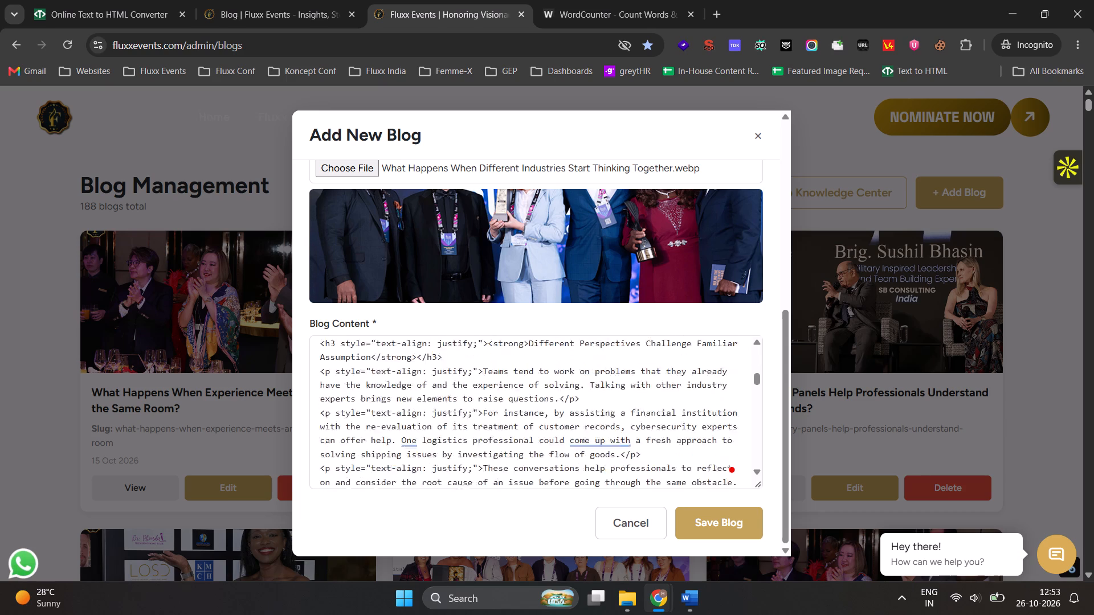
scroll(564, 416, up, 15)
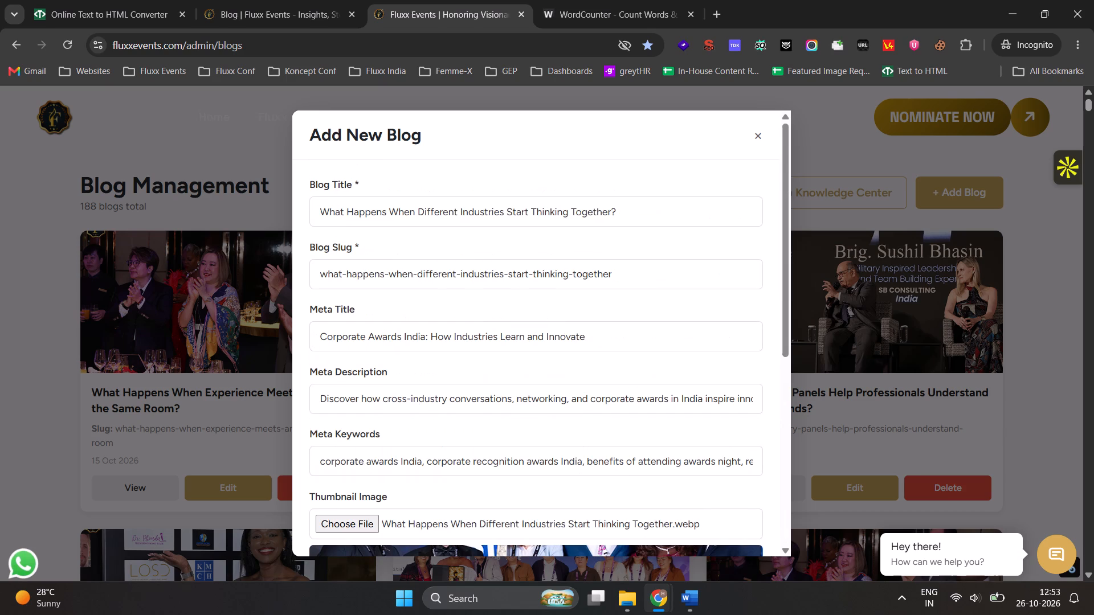
scroll(563, 343, down, 8)
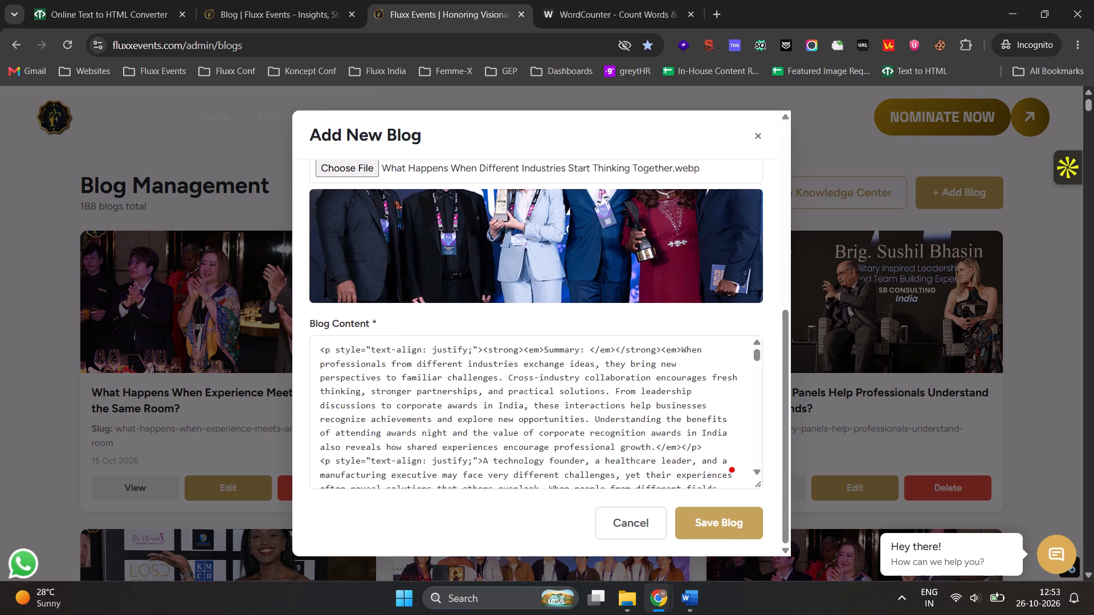
click(748, 530)
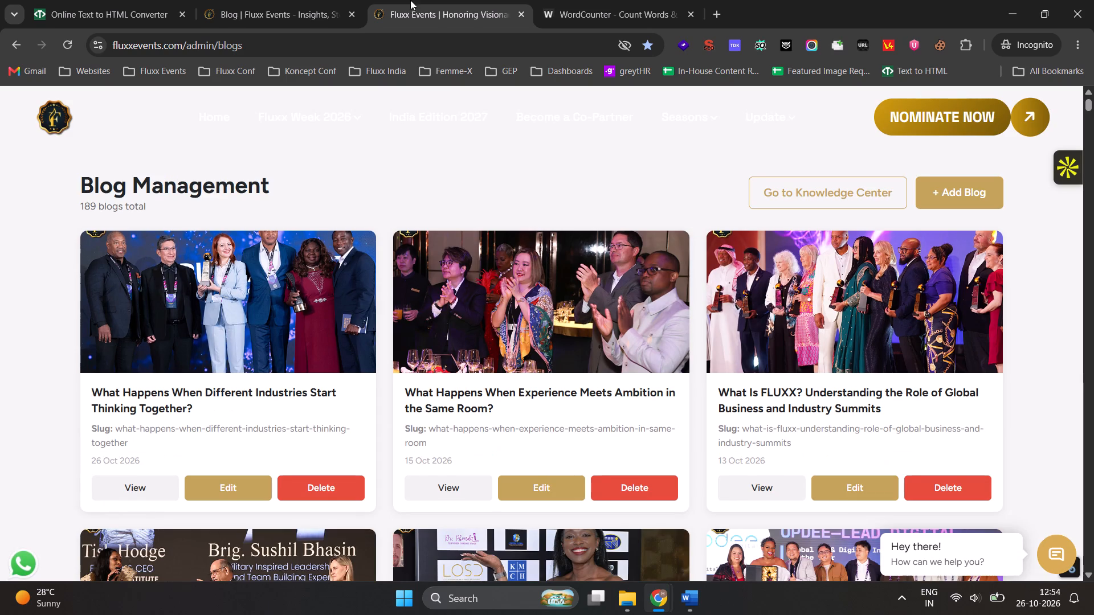
Hard-reload the public Our Blog page and open "What Happens When Different Industries Start Thinking Together?" in a separate tab.
click(276, 0)
scroll(412, 358, up, 5)
scroll(411, 360, down, 3)
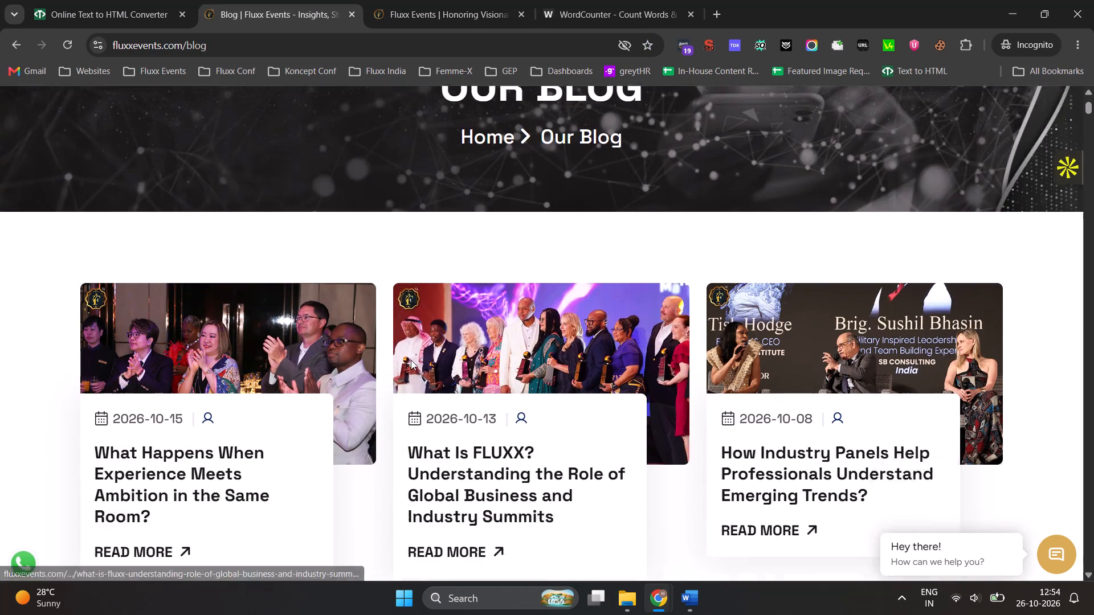
key(ctrl+shift+r)
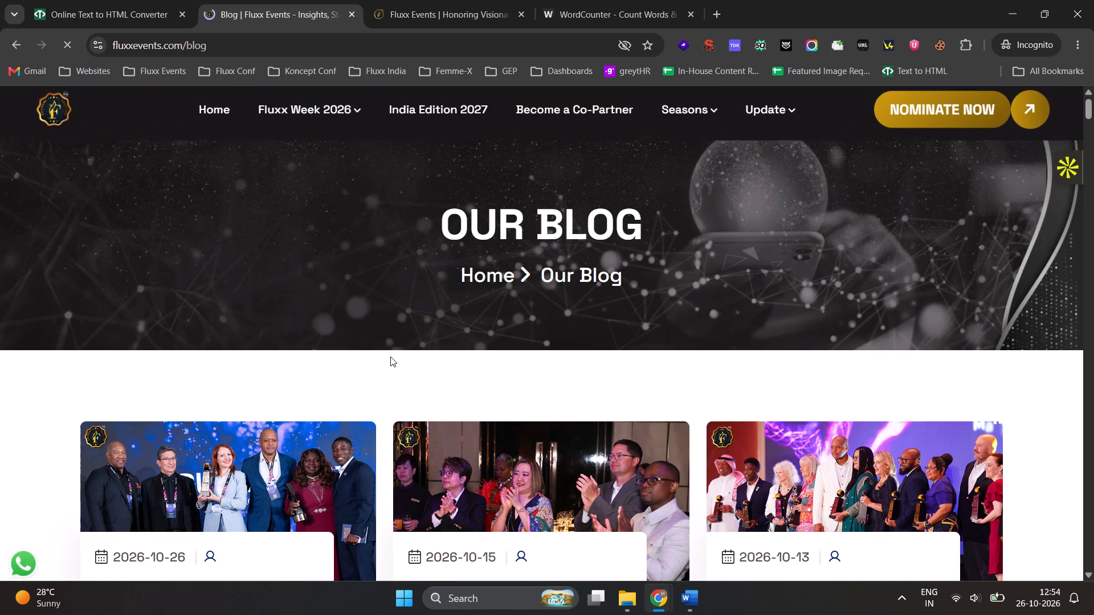
scroll(287, 417, down, 3)
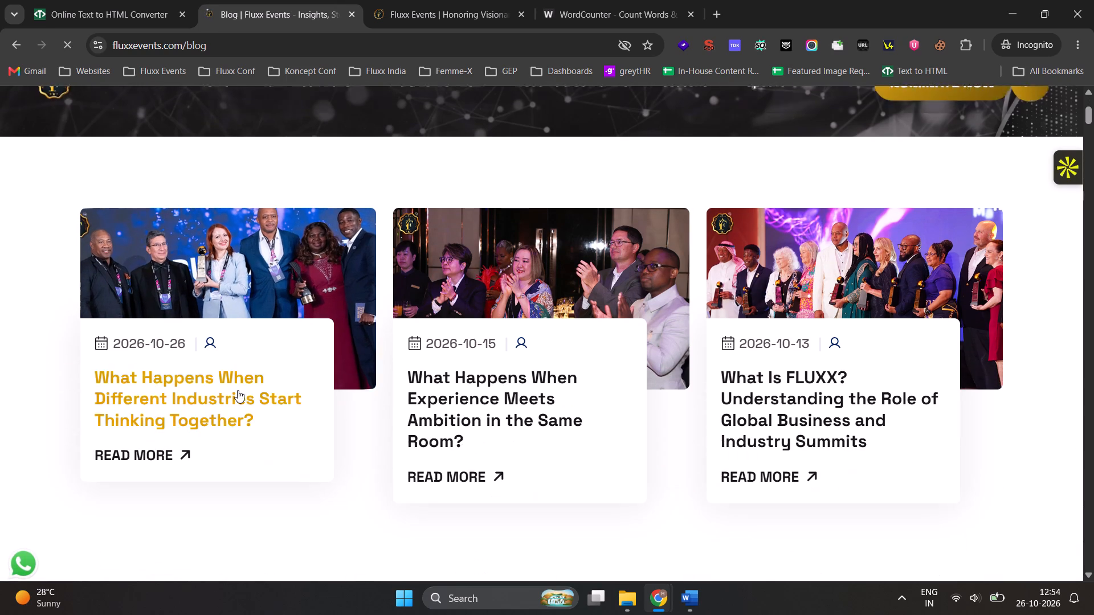
middle_click(238, 390)
click(427, 0)
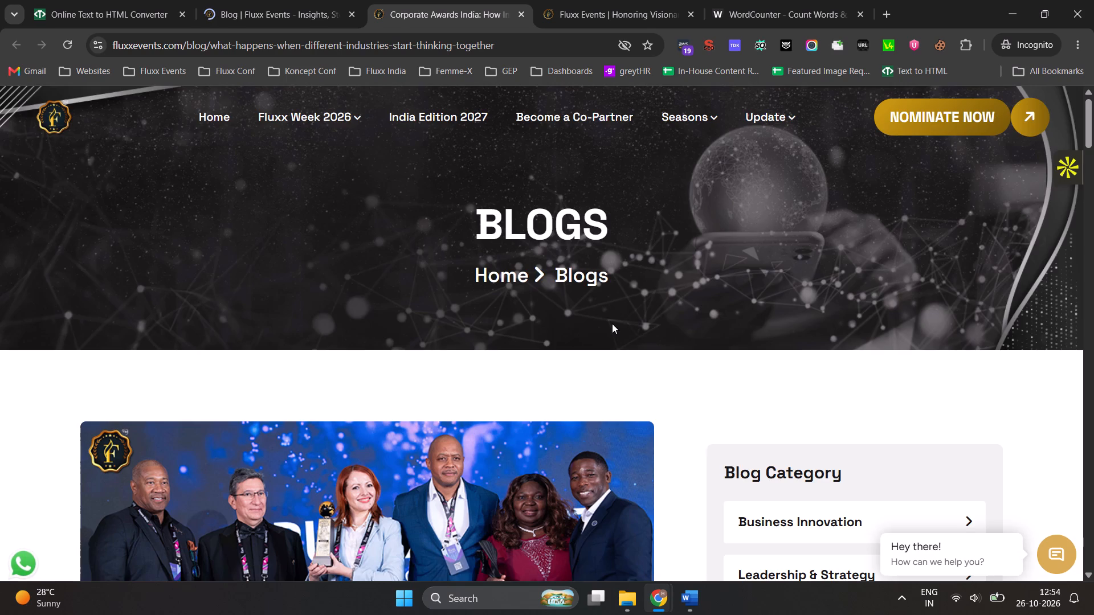
Review the published article from the summary to Interesting Reads, checking its headings, justified text, keyword links and FAQs.
scroll(612, 323, down, 4)
scroll(623, 384, down, 7)
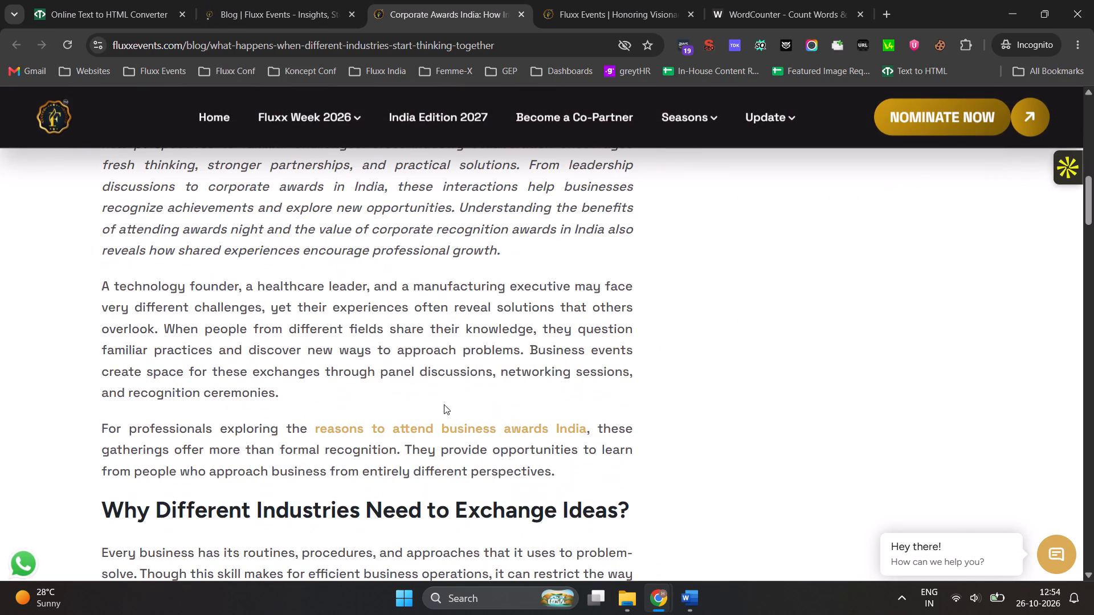
scroll(455, 430, down, 3)
scroll(394, 402, down, 3)
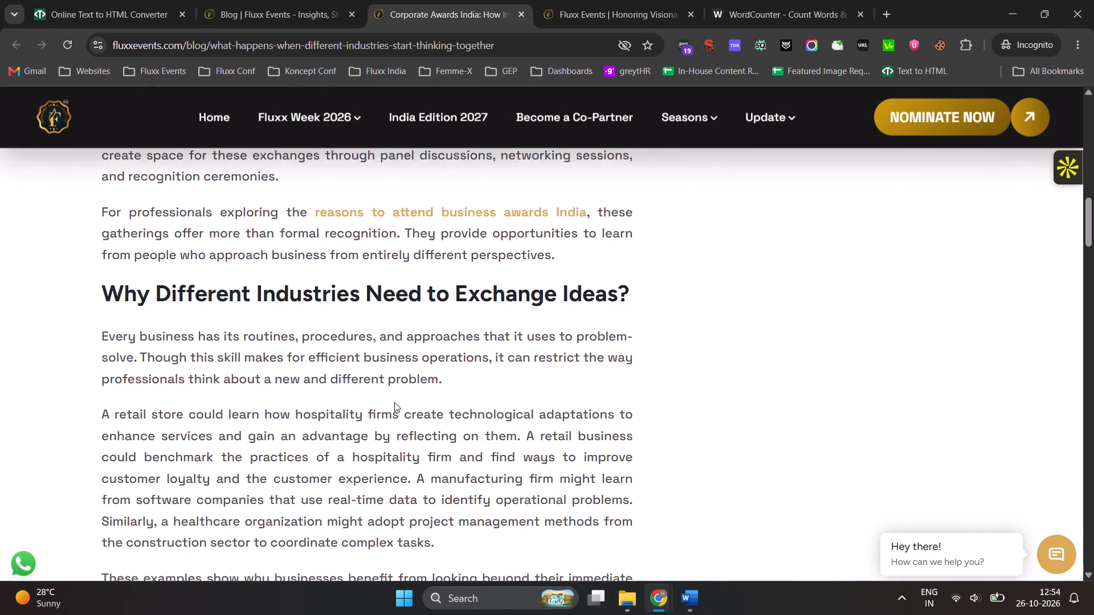
scroll(394, 402, down, 1)
scroll(318, 395, down, 2)
scroll(207, 401, down, 3)
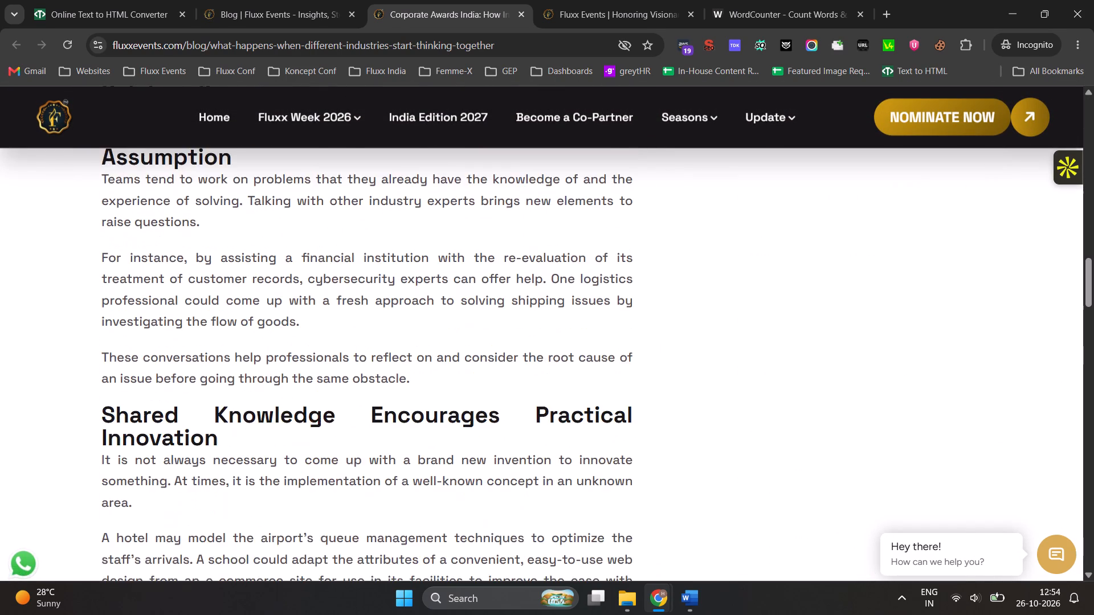
scroll(270, 387, down, 8)
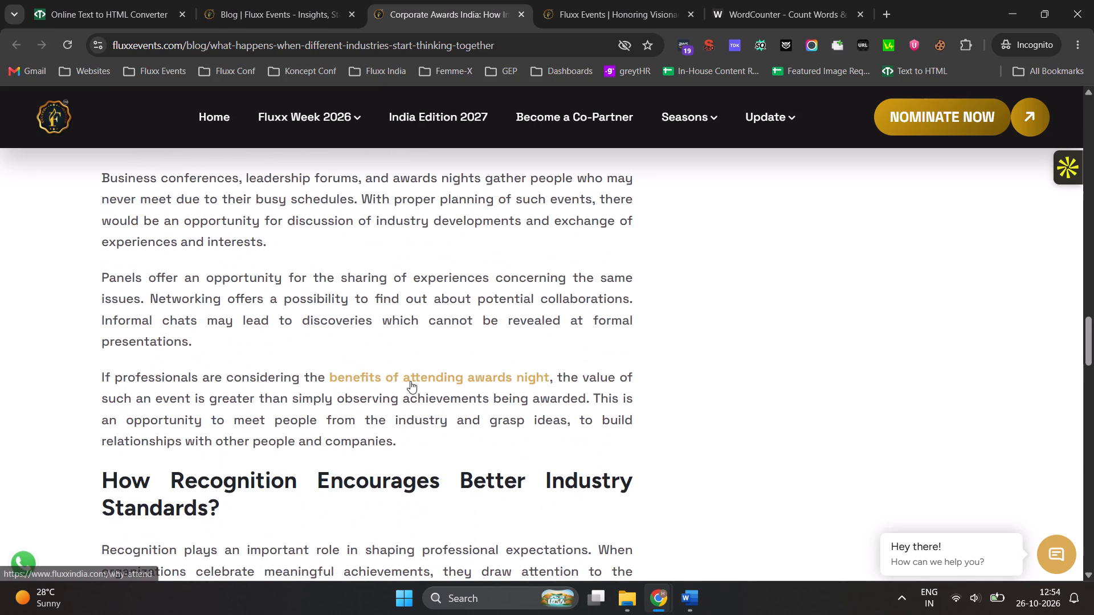
scroll(410, 381, down, 8)
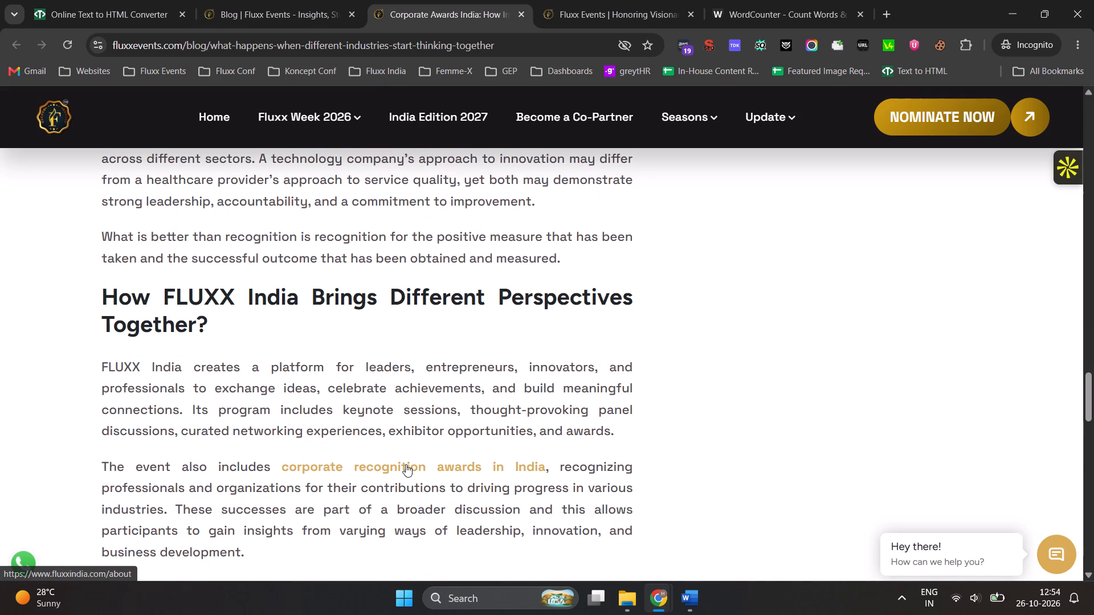
scroll(406, 462, down, 8)
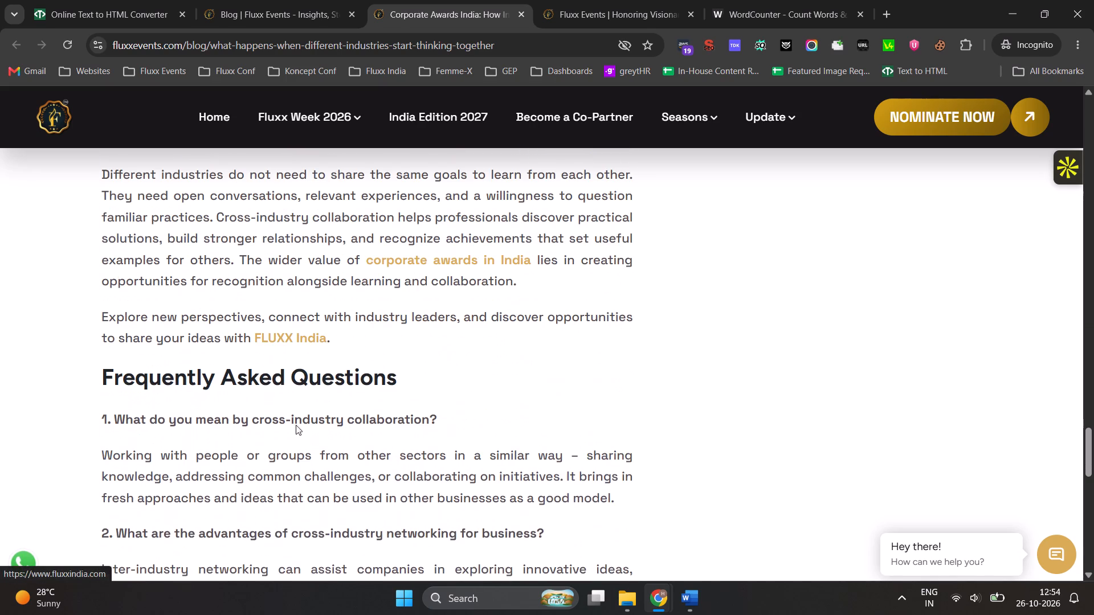
scroll(297, 379, down, 4)
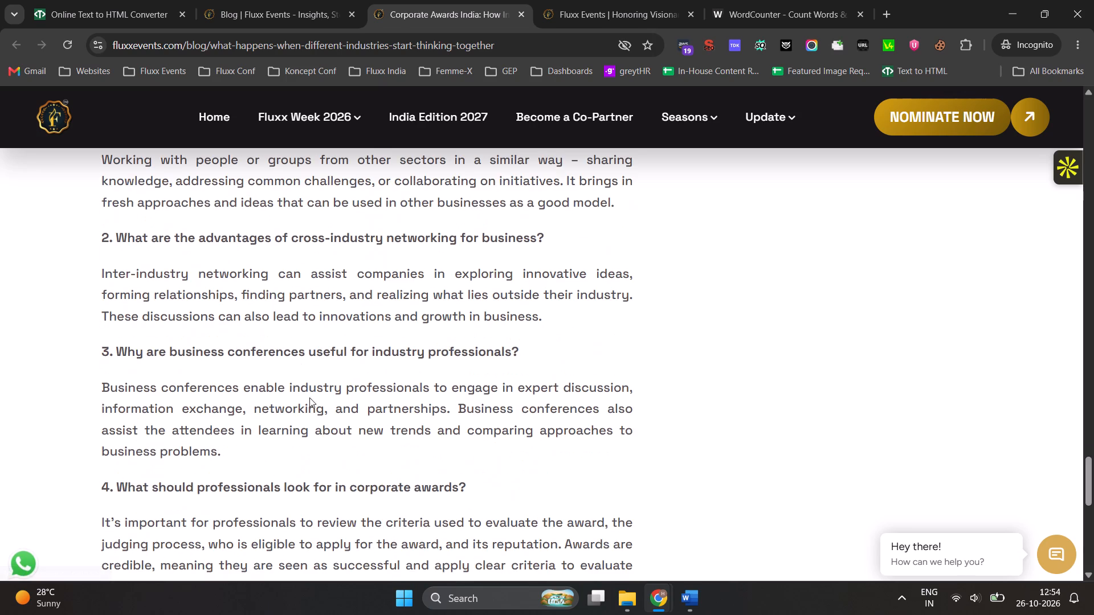
scroll(310, 398, down, 4)
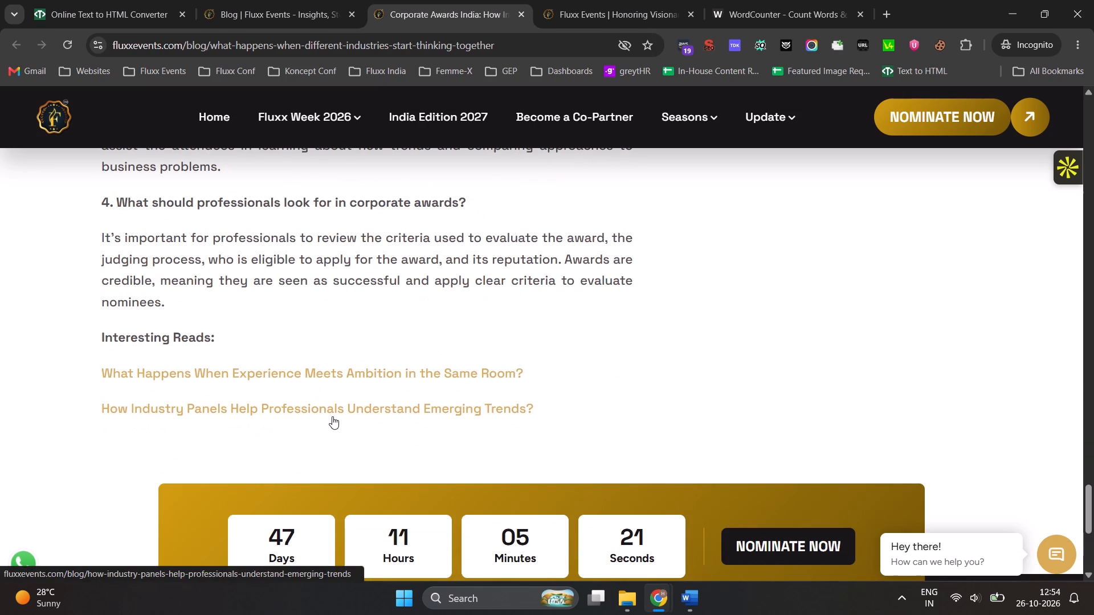
scroll(332, 416, up, 20)
scroll(332, 416, up, 8)
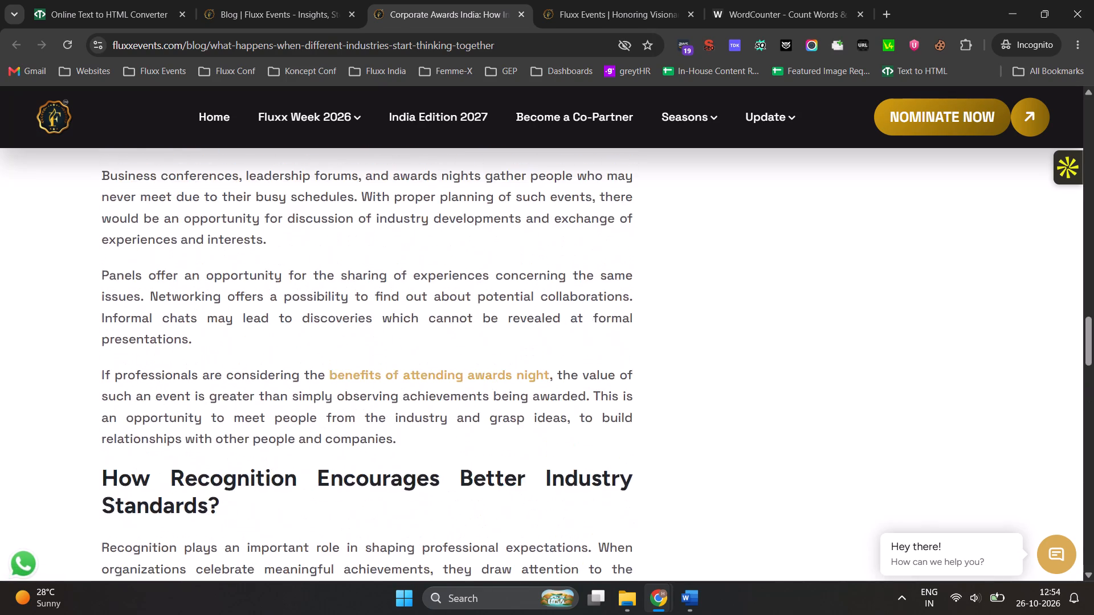
scroll(320, 421, up, 20)
scroll(320, 421, up, 12)
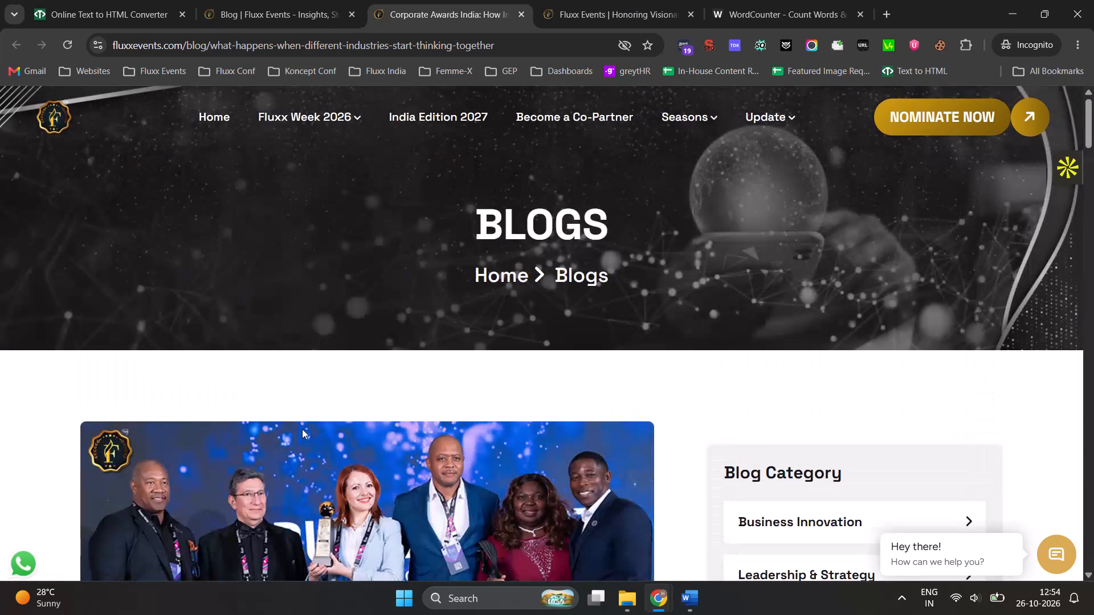
Copy the published article's full URL.
click(394, 47)
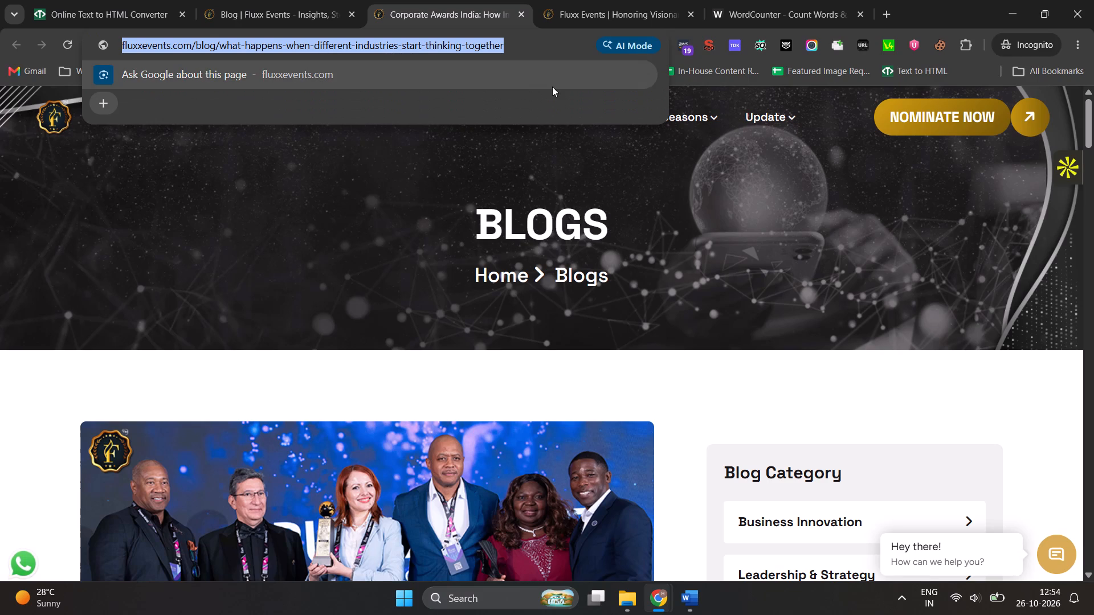
key(ctrl+c)
key(ctrl+c)
Examine the article's SEO summary, headers, images, links and social metadata with the SEO extension.
click(711, 47)
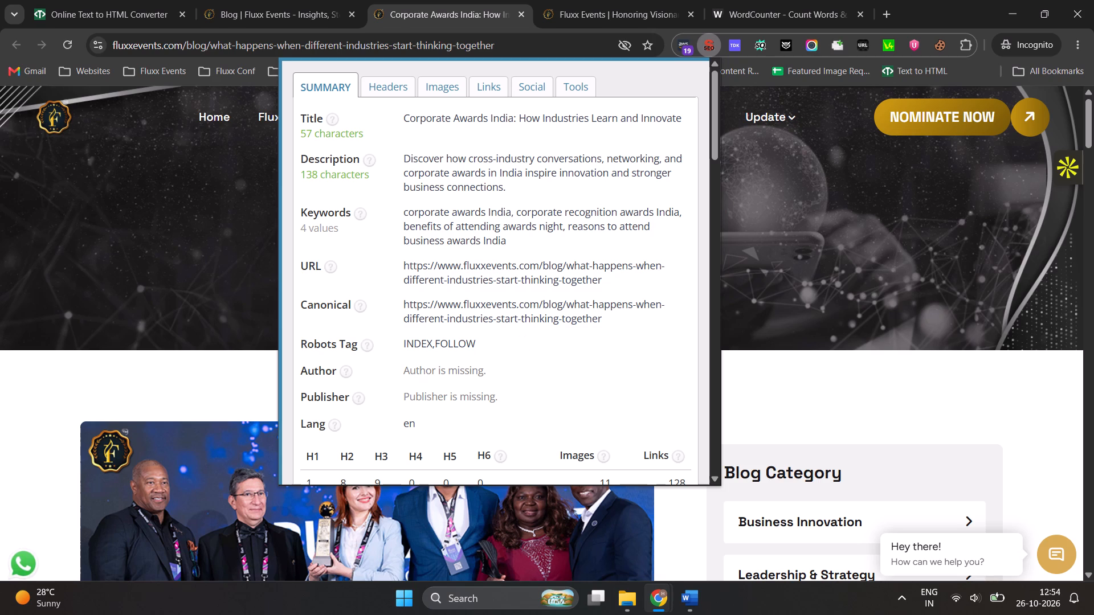
click(388, 89)
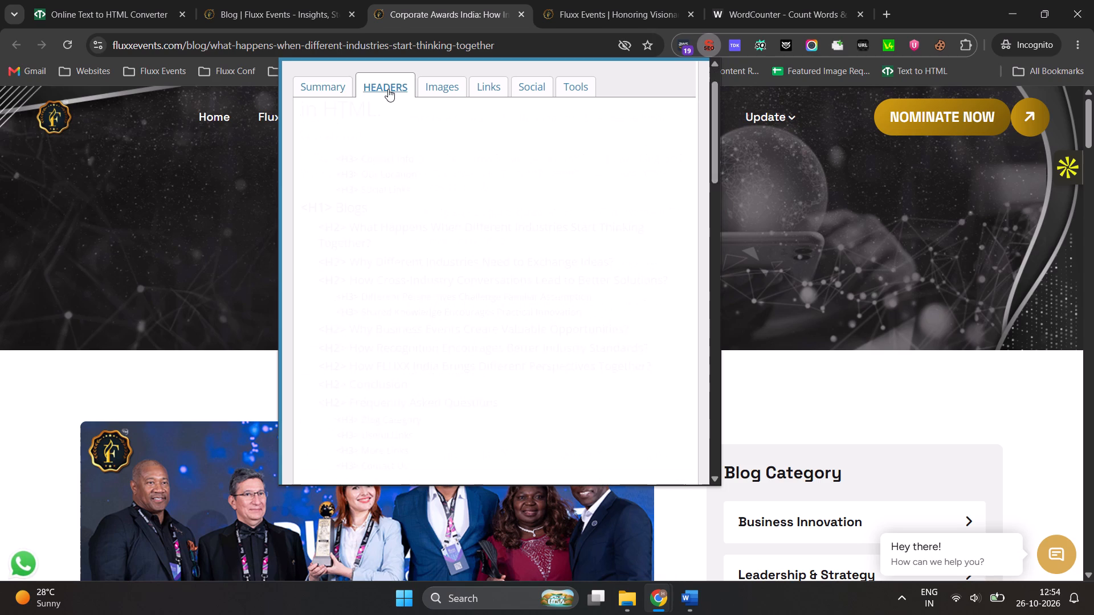
scroll(382, 301, down, 3)
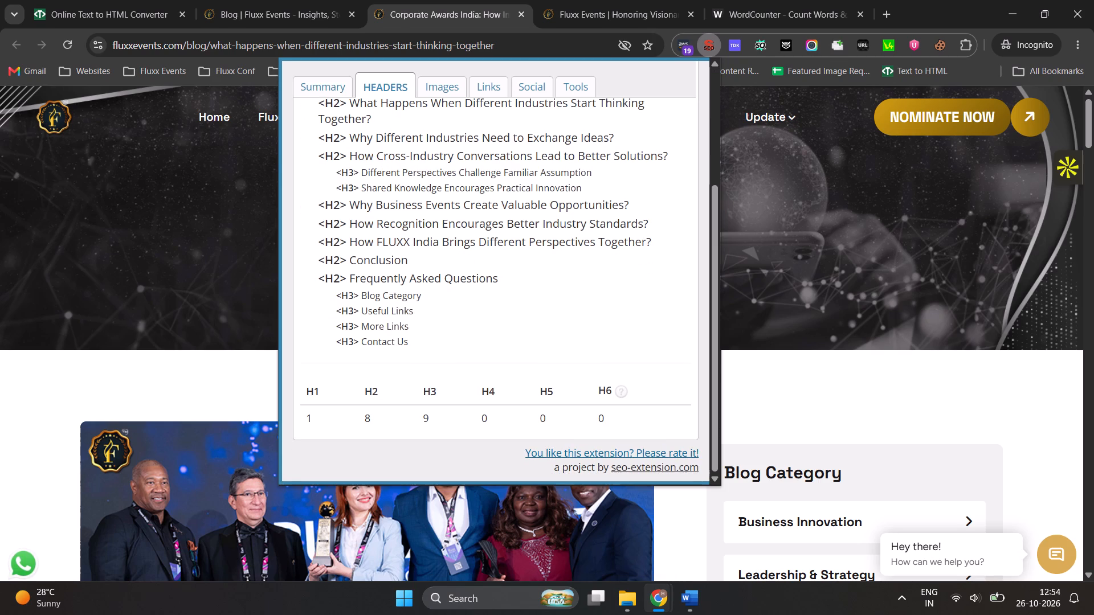
click(431, 83)
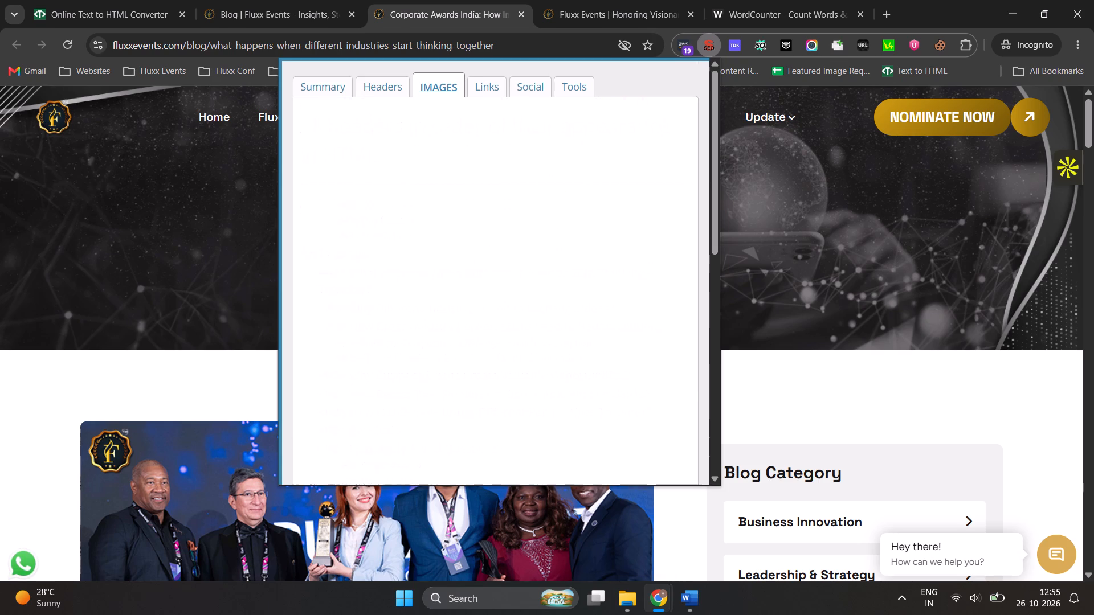
scroll(427, 242, up, 4)
click(485, 85)
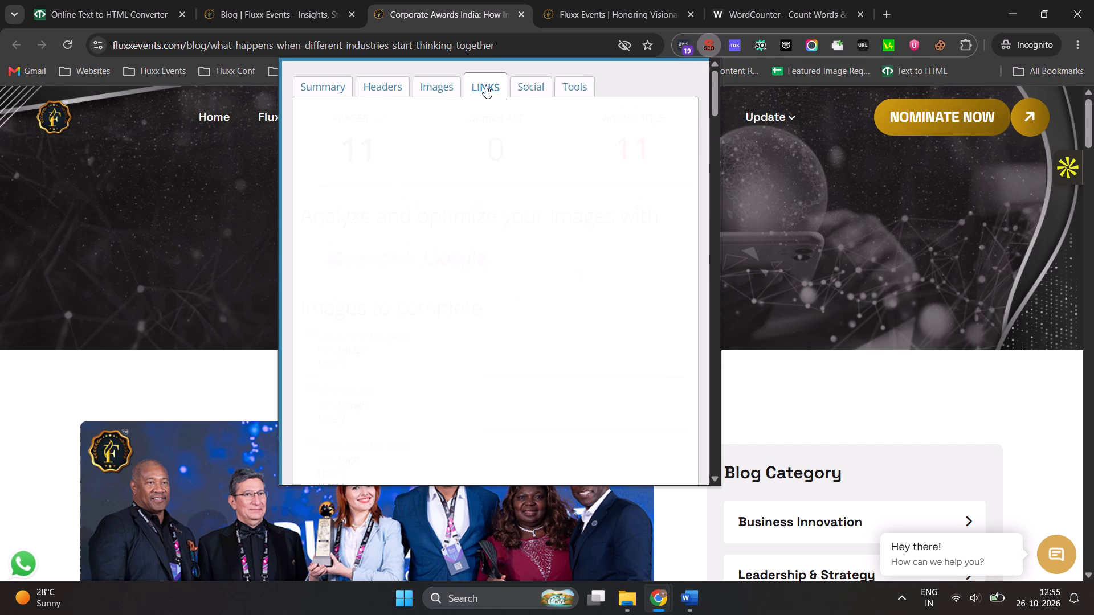
scroll(448, 200, up, 5)
scroll(447, 202, down, 5)
click(542, 91)
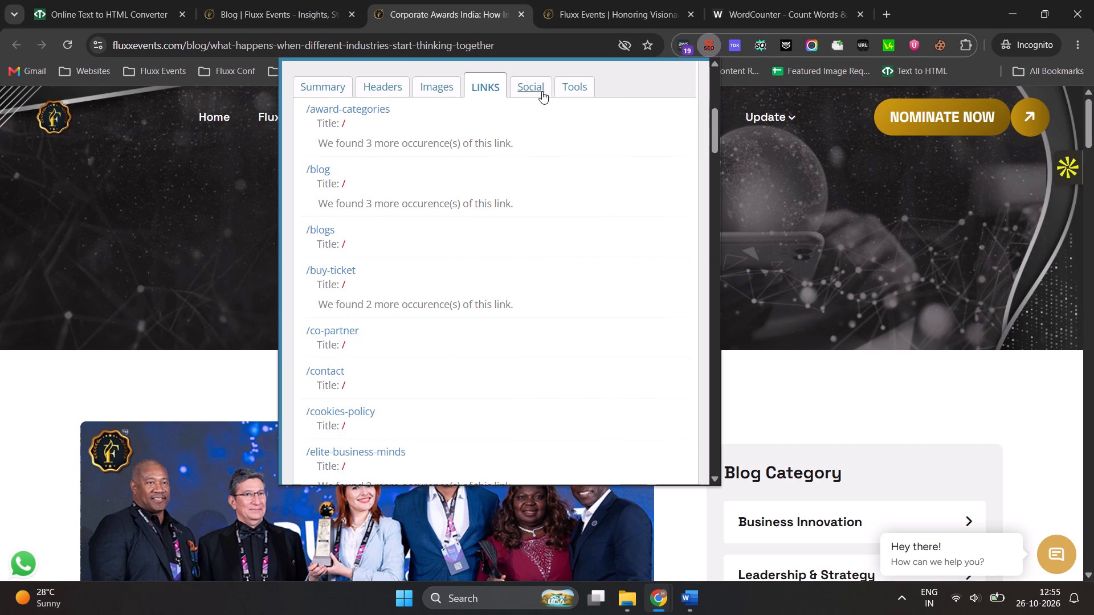
scroll(417, 192, down, 4)
scroll(451, 247, down, 5)
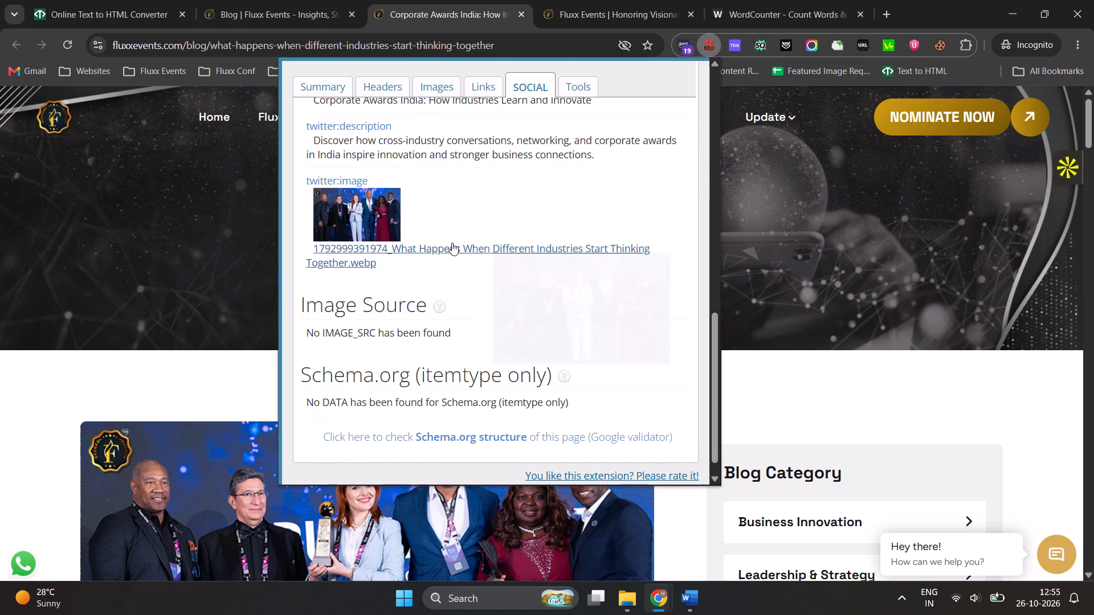
scroll(452, 241, down, 4)
click(581, 81)
click(783, 268)
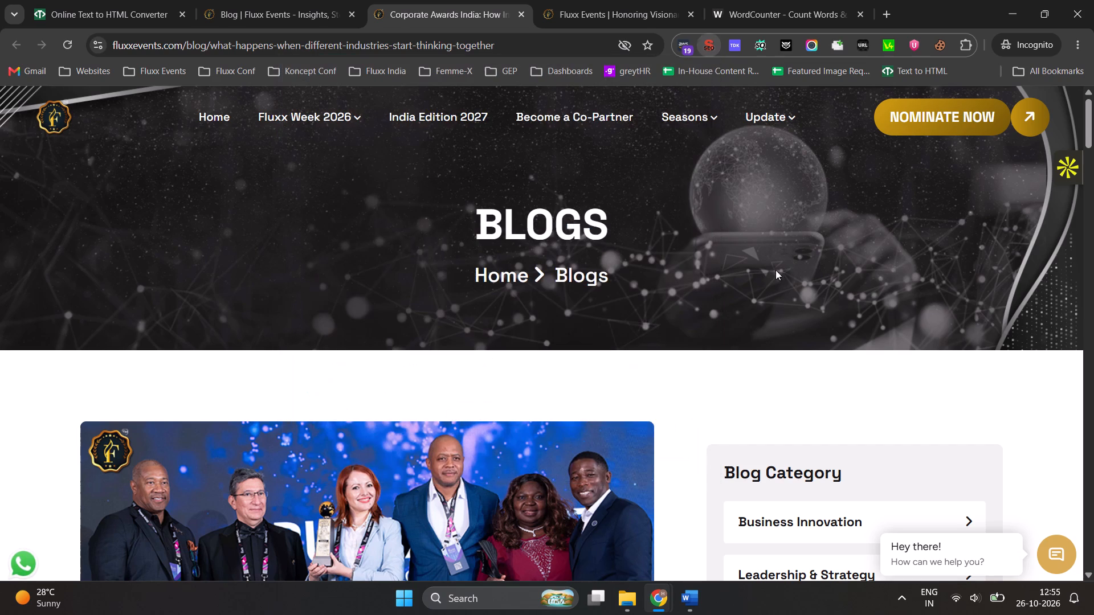
Open the fluxxevents.com sitemap.xml and search it for the copied article URL.
click(713, 53)
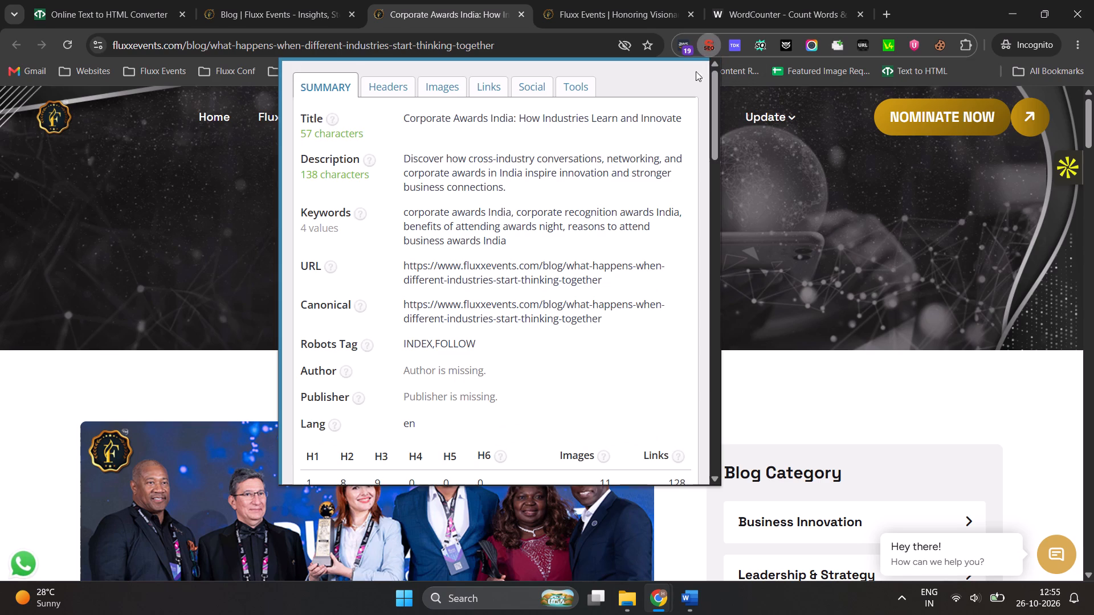
scroll(608, 367, down, 3)
click(652, 295)
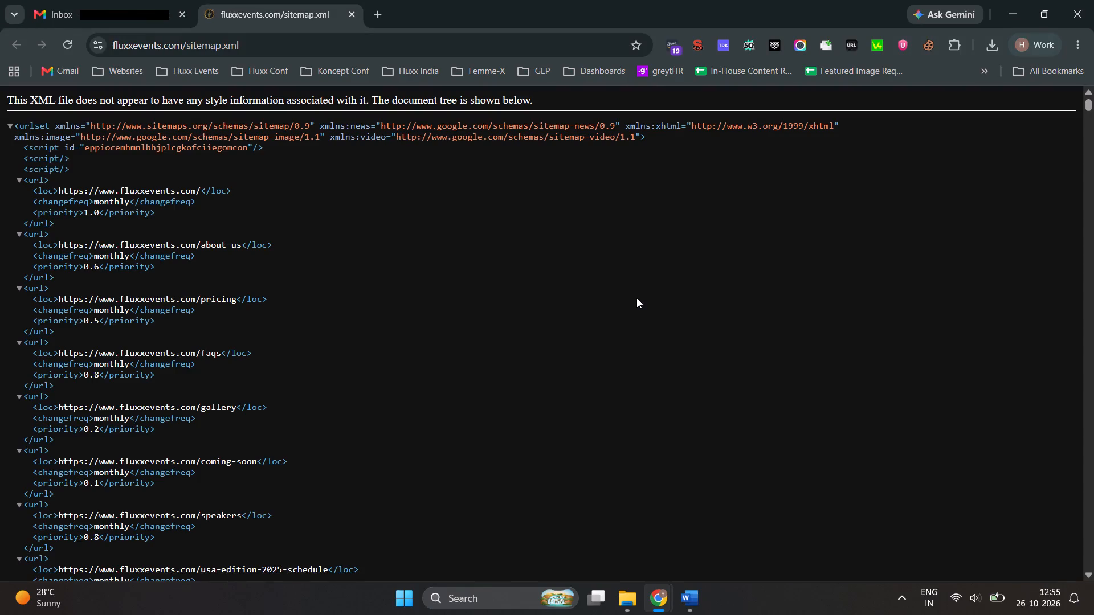
key(ctrl+f)
key(ctrl+v)
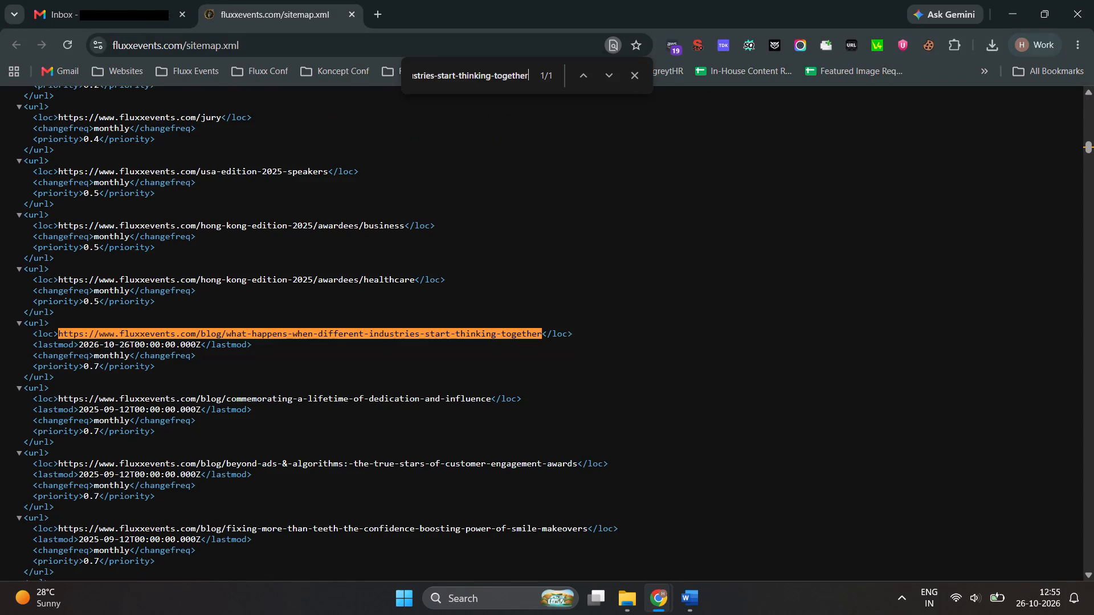
click(215, 71)
click(235, 114)
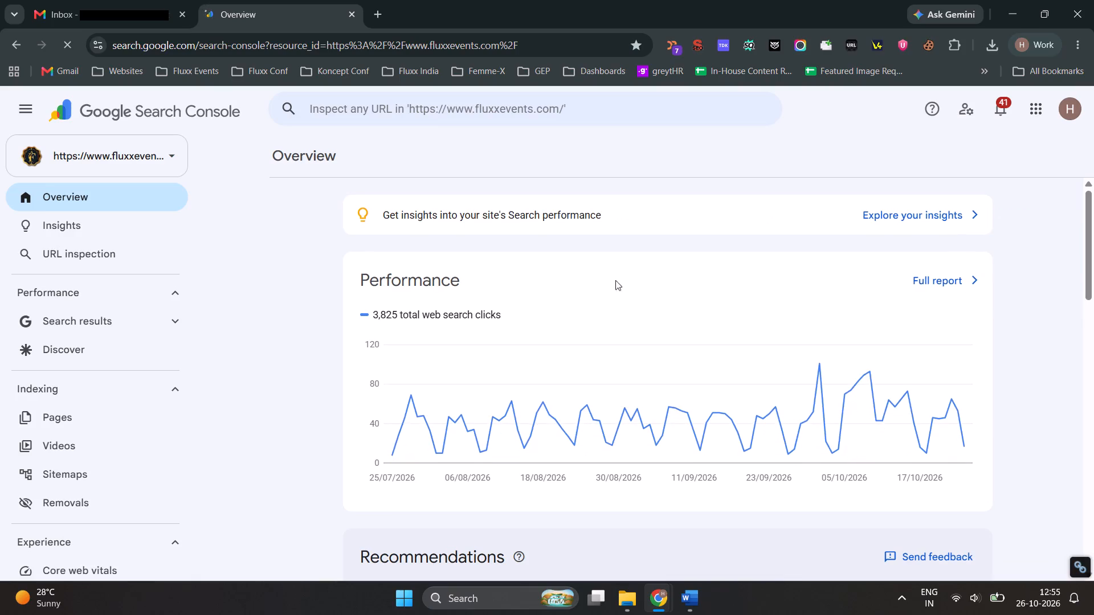
scroll(575, 298, down, 5)
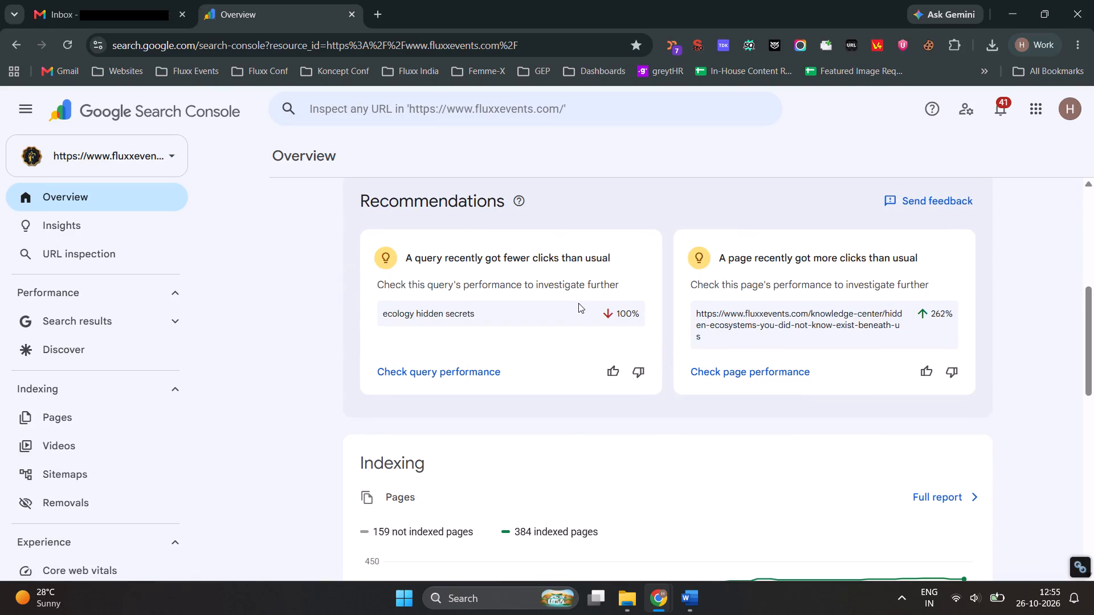
scroll(578, 303, up, 4)
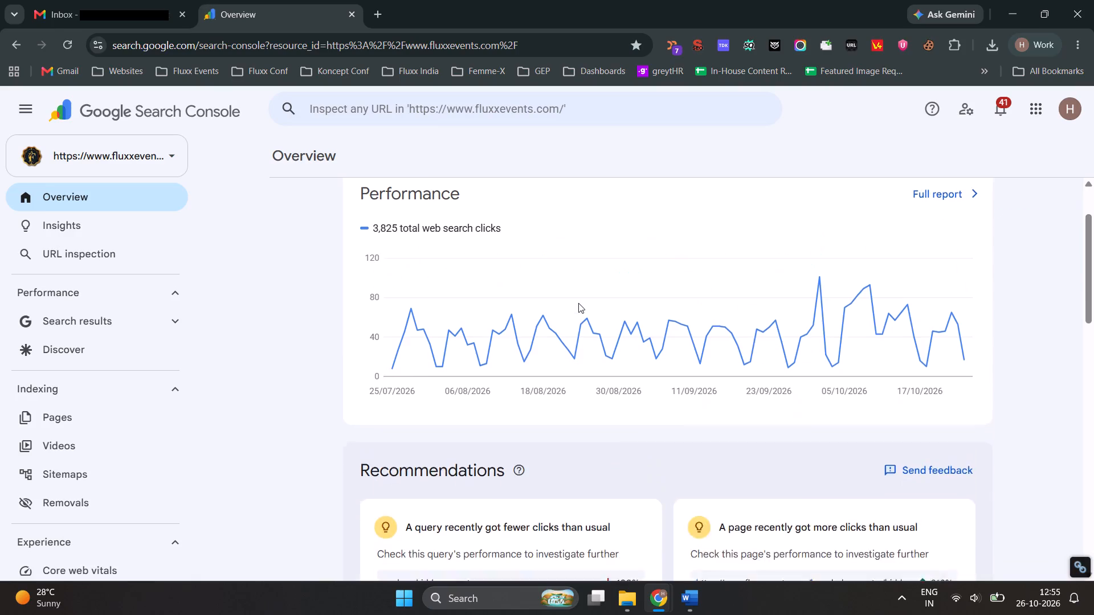
Inspect the copied article URL in Search Console and run a live URL test on it.
scroll(578, 303, down, 2)
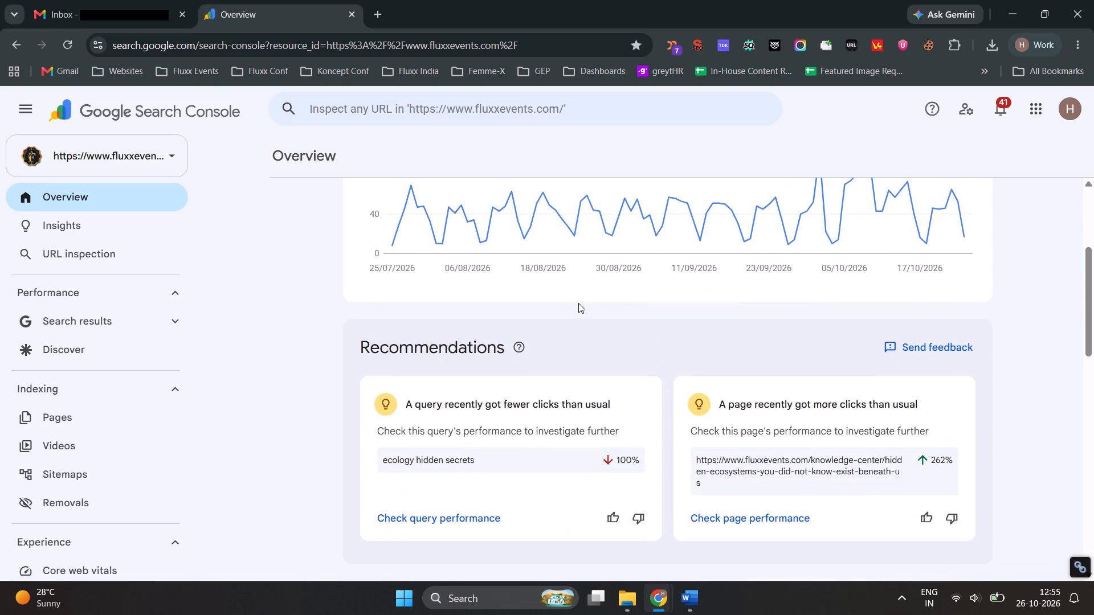
scroll(578, 303, up, 9)
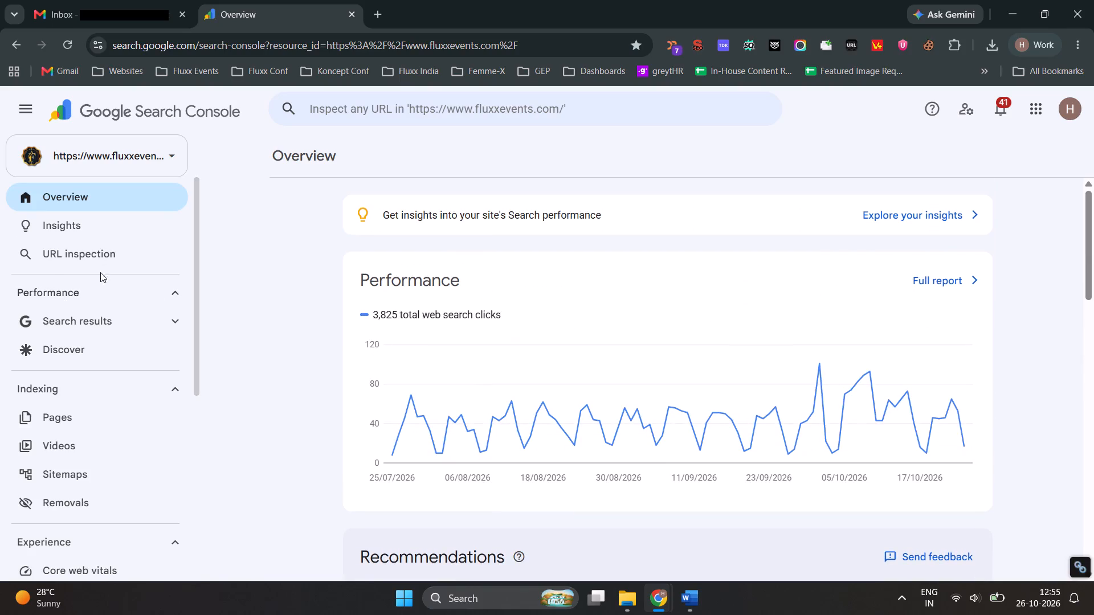
click(449, 105)
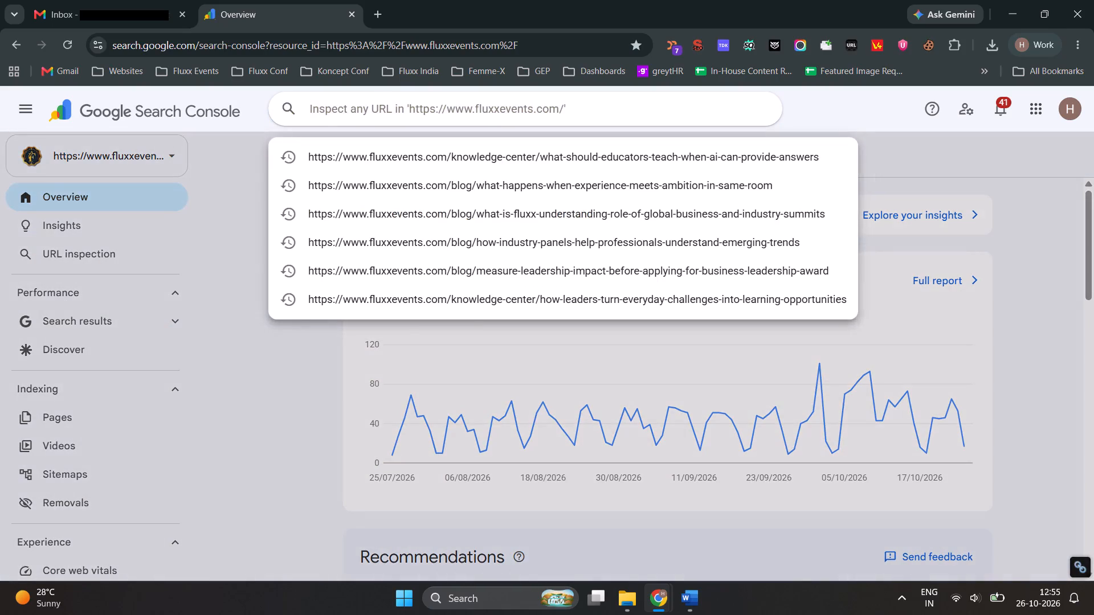
key(ctrl+v)
key(Return)
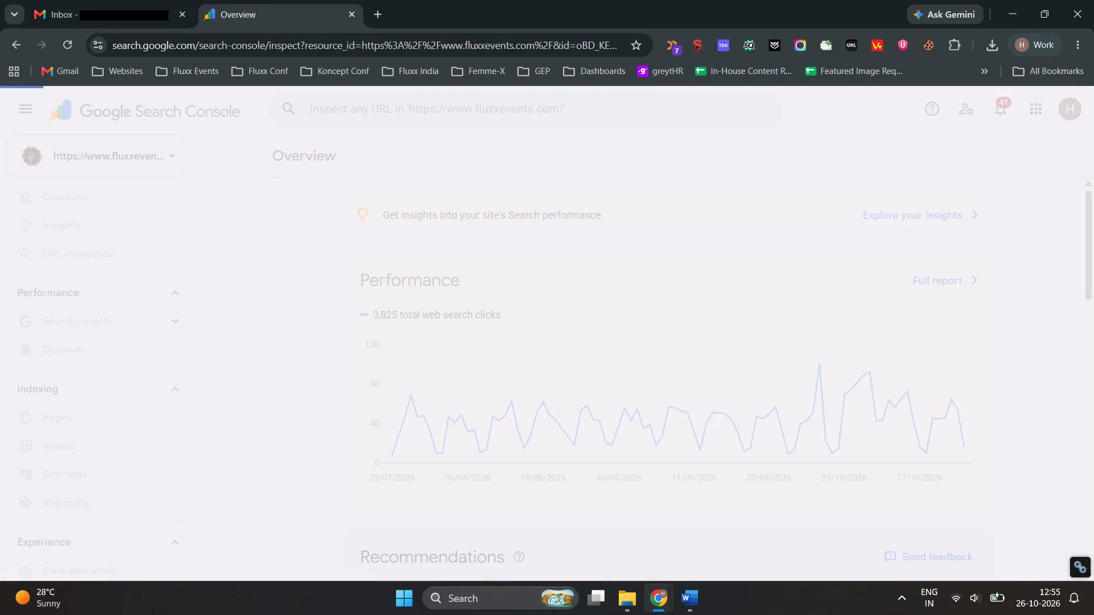
click(1016, 203)
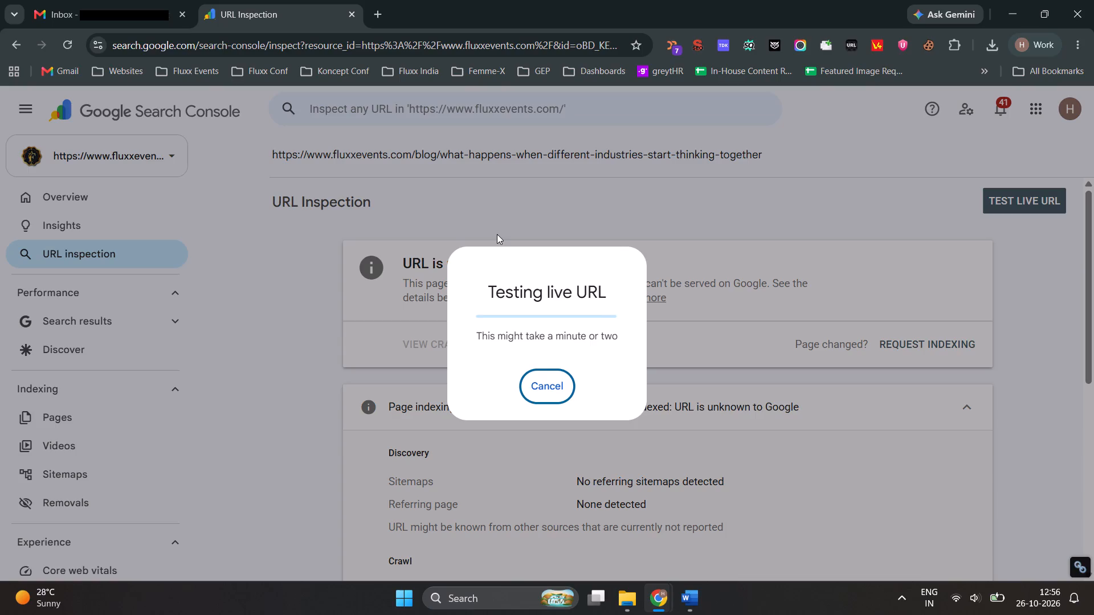
Switch to Word and close the article document.
click(700, 594)
click(1093, 0)
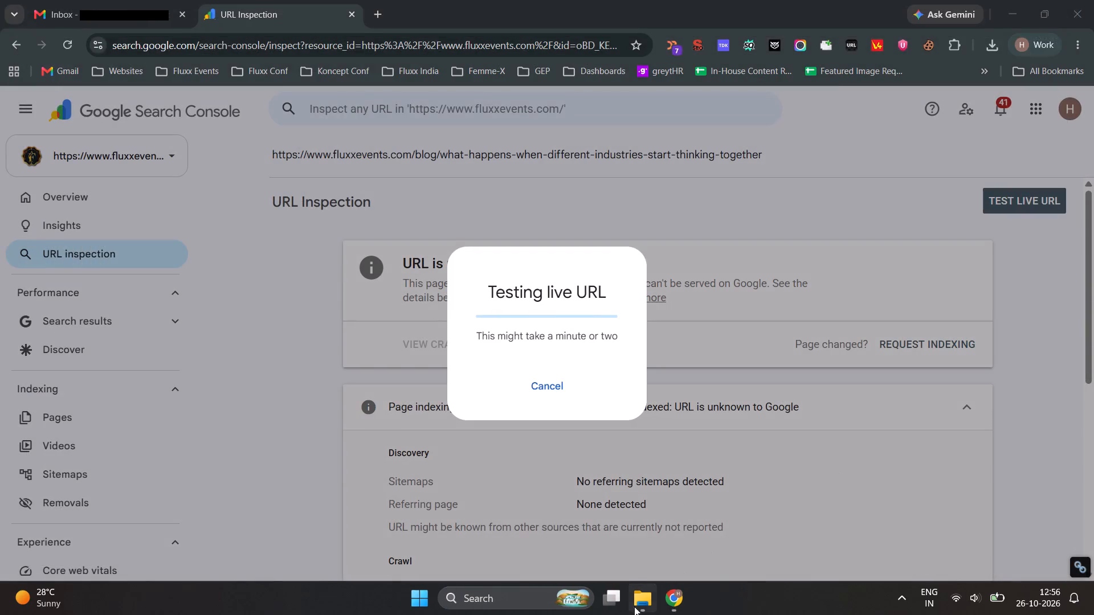
In File Explorer, permanently delete What Happens When Different Industries Start Thinking Together.webp from Downloads and close that folder.
click(642, 602)
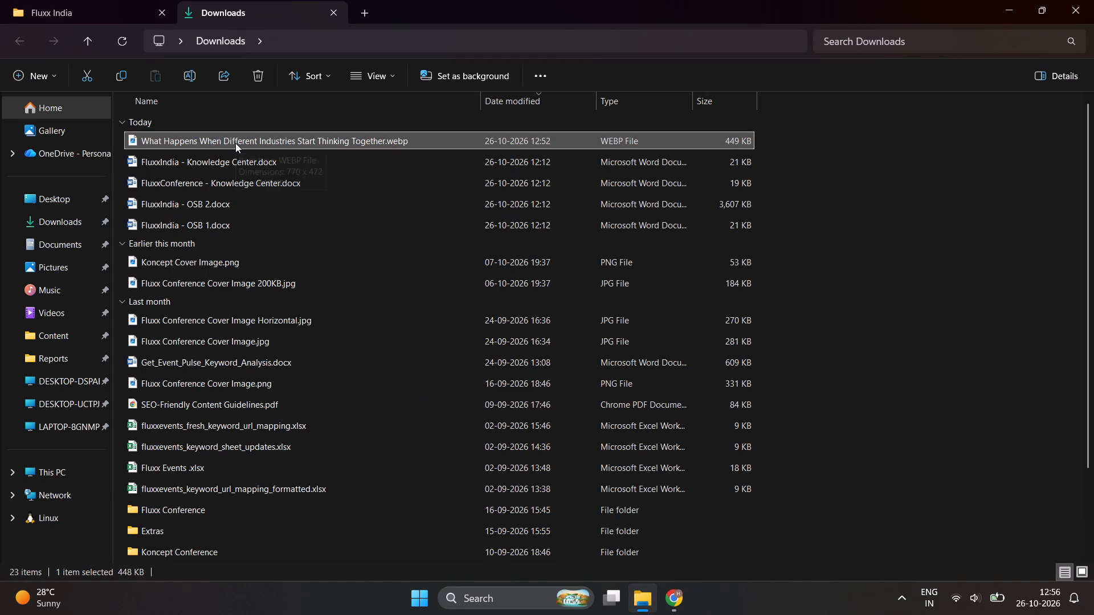
key(shift+Delete)
key(Return)
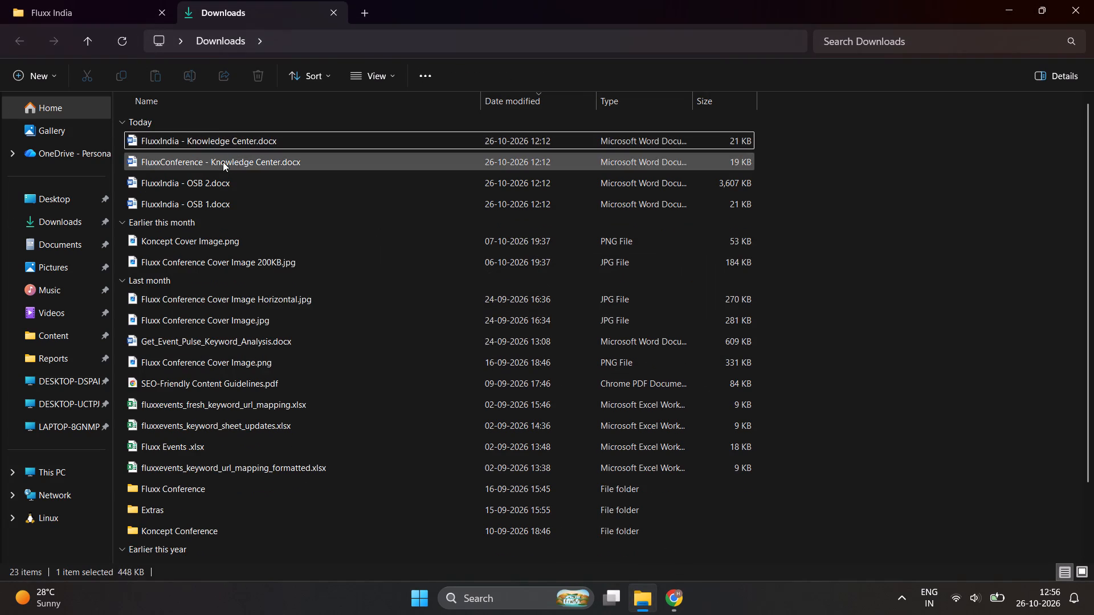
click(339, 9)
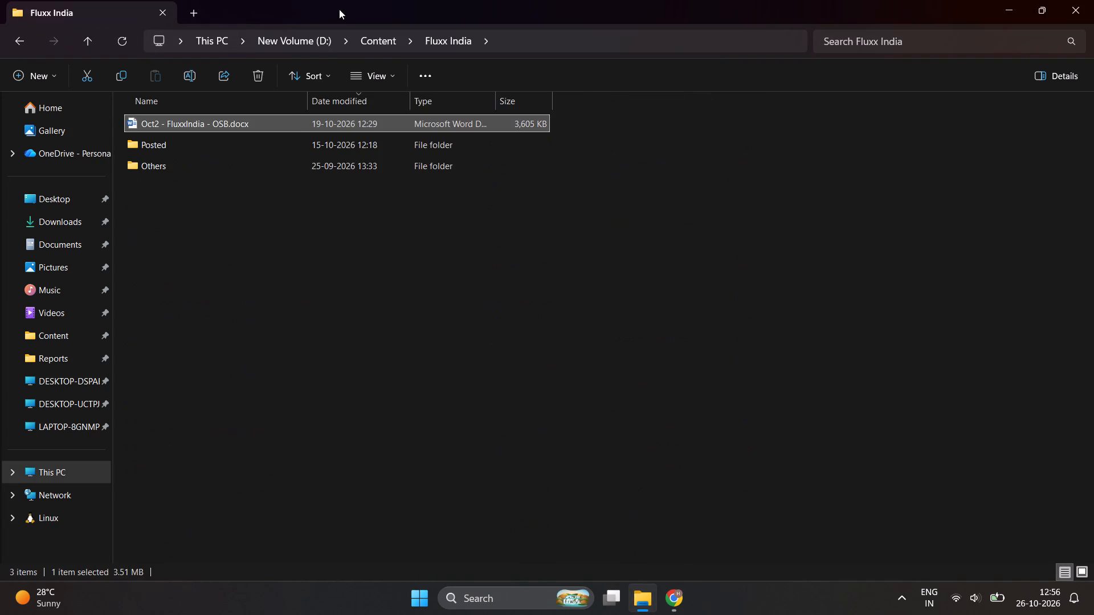
Rename Oct2 - FluxxIndia - OSB.docx in the Fluxx India folder as POSTED Oct2 - FluxxIndia - OSB.docx.
click(281, 122)
key(ctrl+Left)
key(ctrl+Left)
key(ctrl+Left)
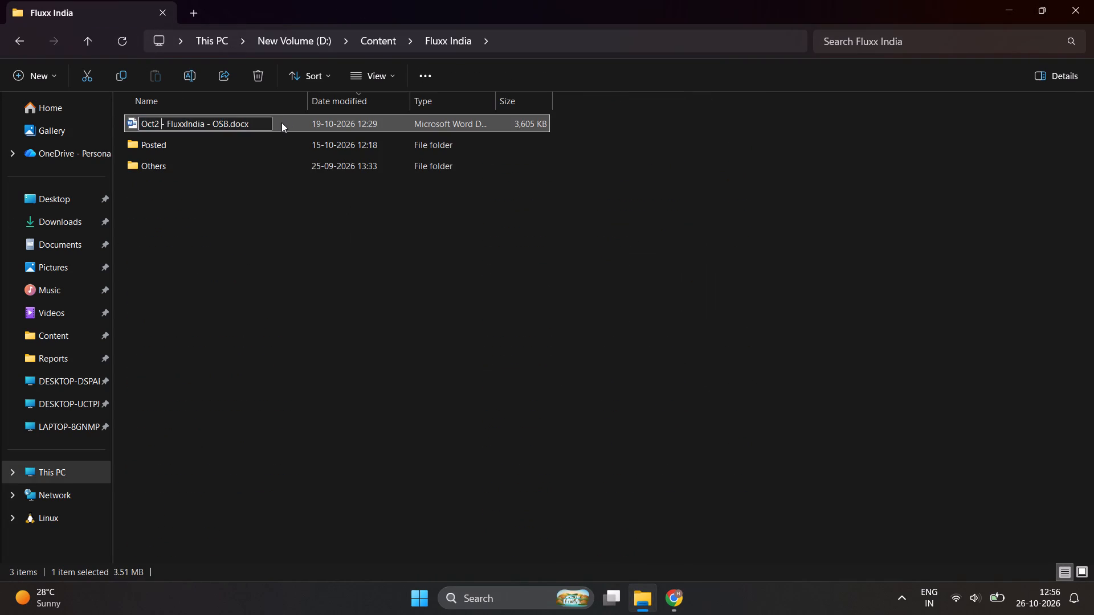
key(ctrl+Left)
key(ctrl+Left)
key(ctrl+Left)
text(POSTED)
key(space)
key(Return)
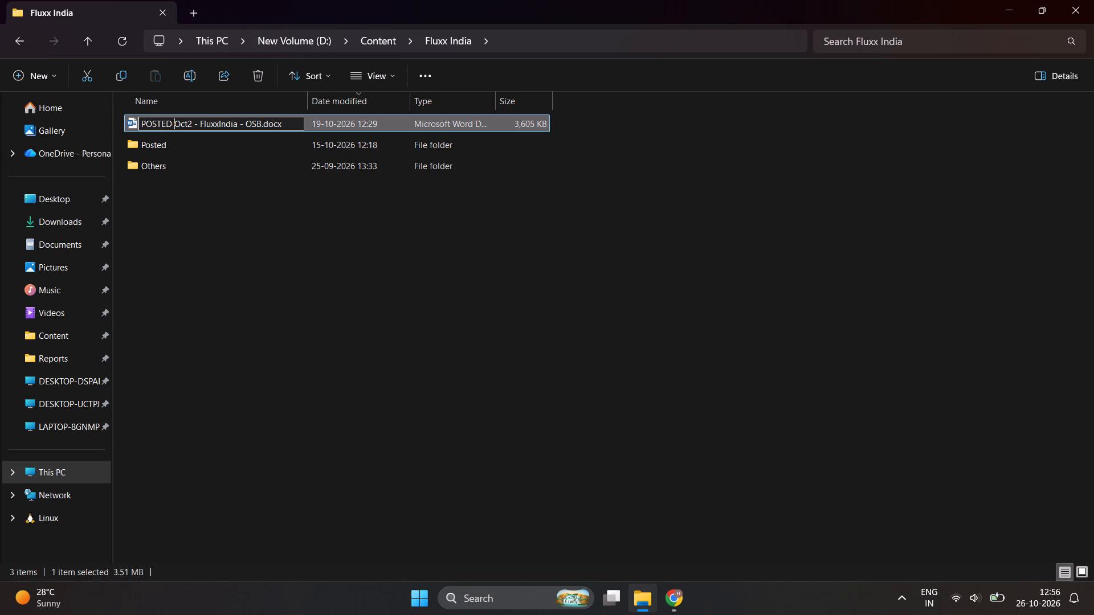
Move the renamed POSTED Oct2 document into the Posted folder.
drag(280, 122, 207, 142)
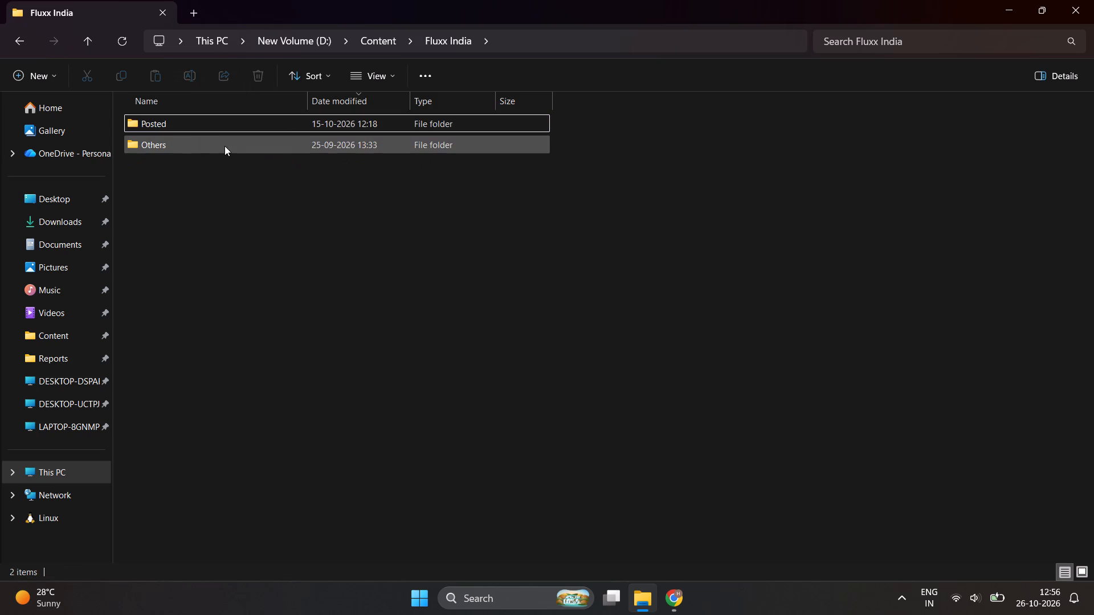
Switch back to Search Console in Chrome and request indexing for the live-tested article URL.
key(alt+Tab)
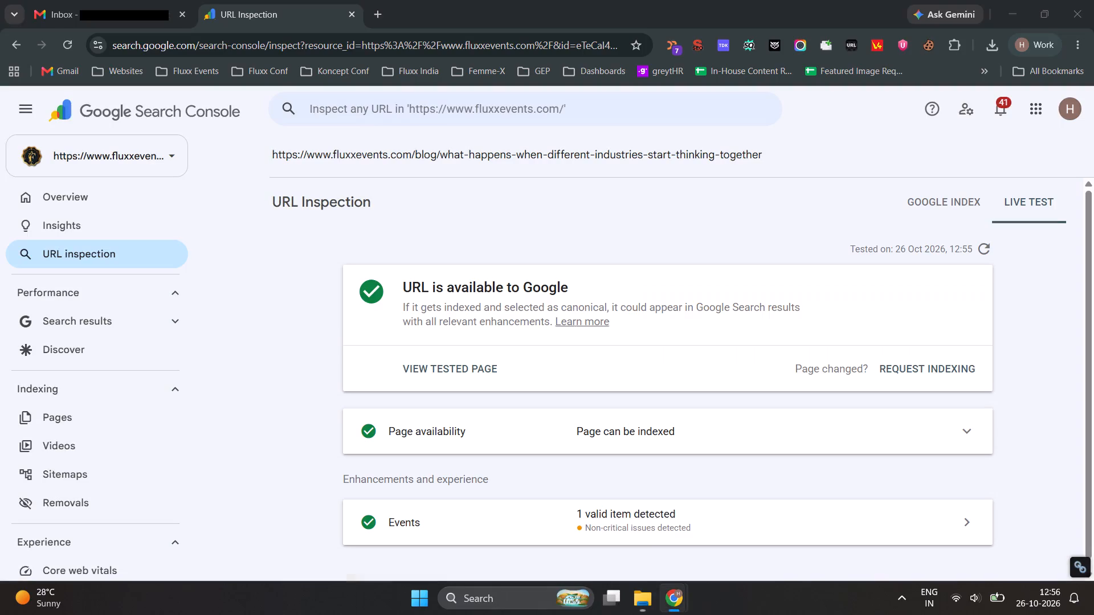
click(961, 376)
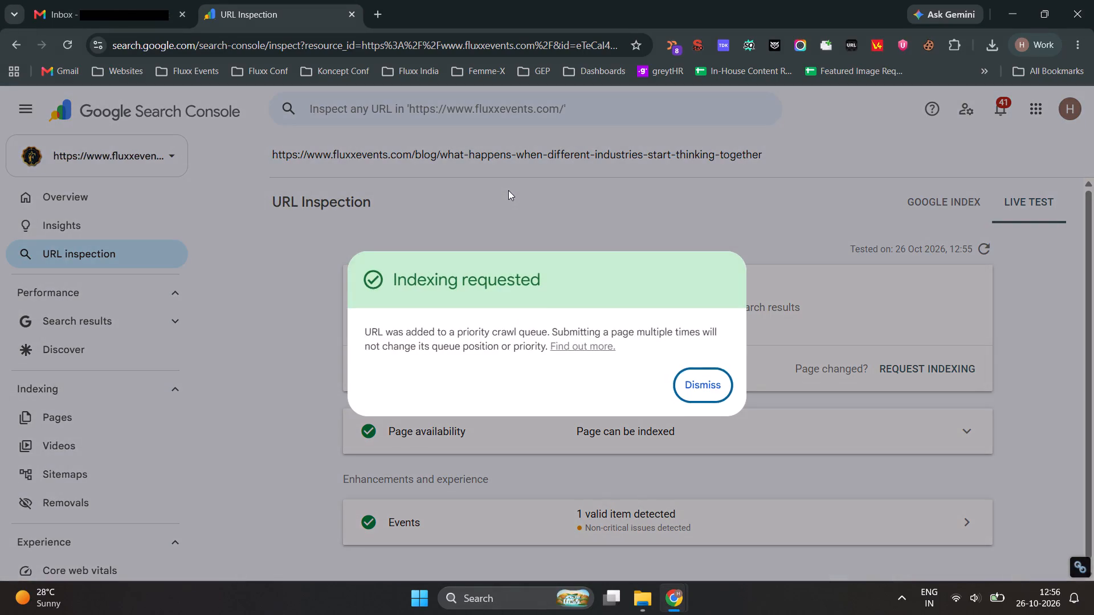
Dismiss the indexing request confirmation for the article URL.
click(691, 379)
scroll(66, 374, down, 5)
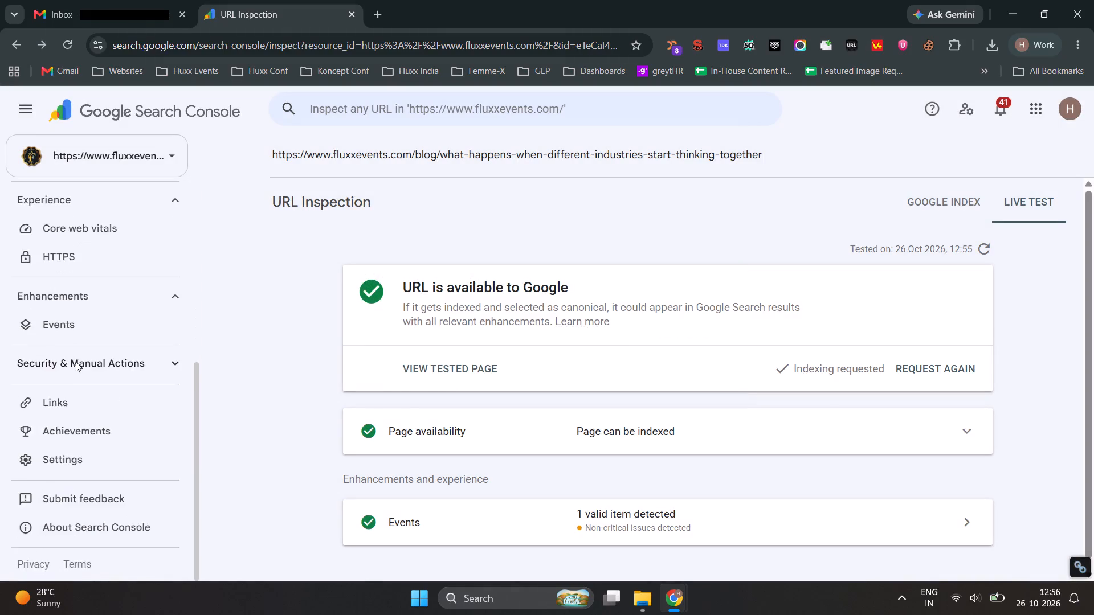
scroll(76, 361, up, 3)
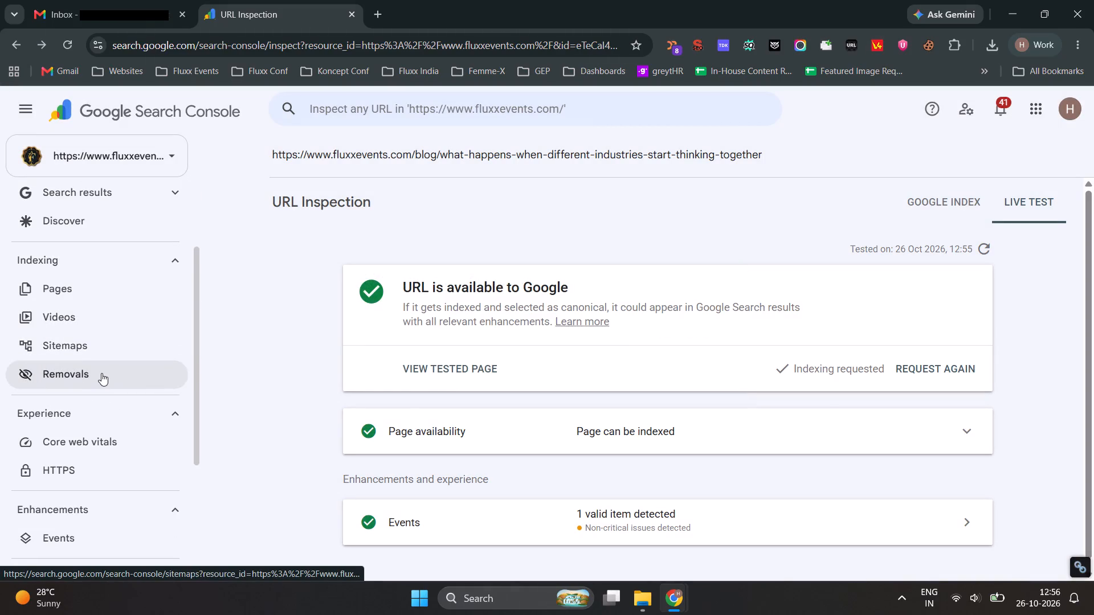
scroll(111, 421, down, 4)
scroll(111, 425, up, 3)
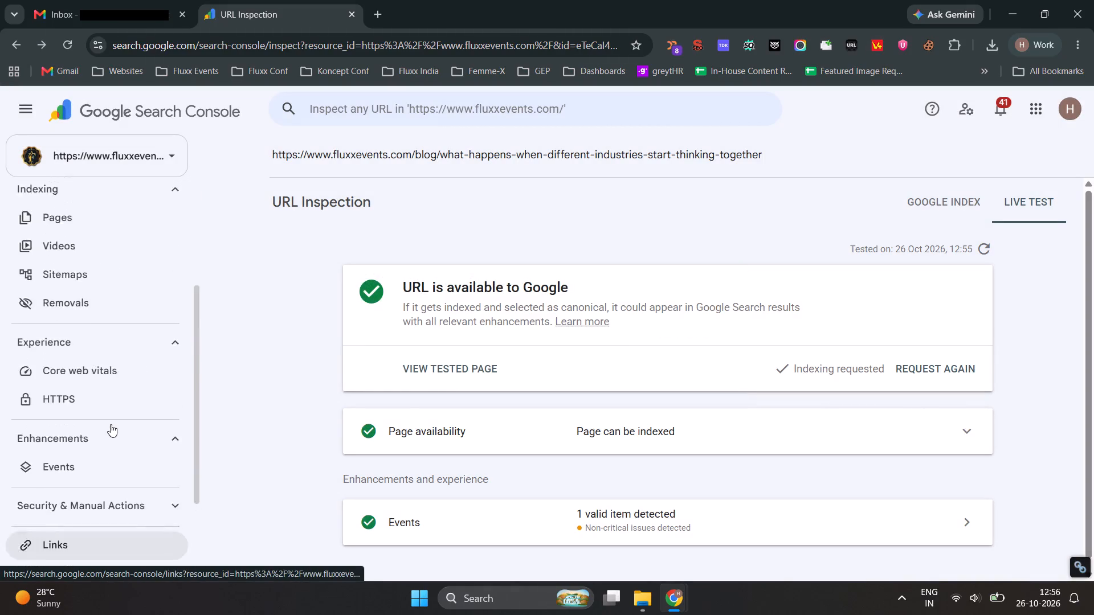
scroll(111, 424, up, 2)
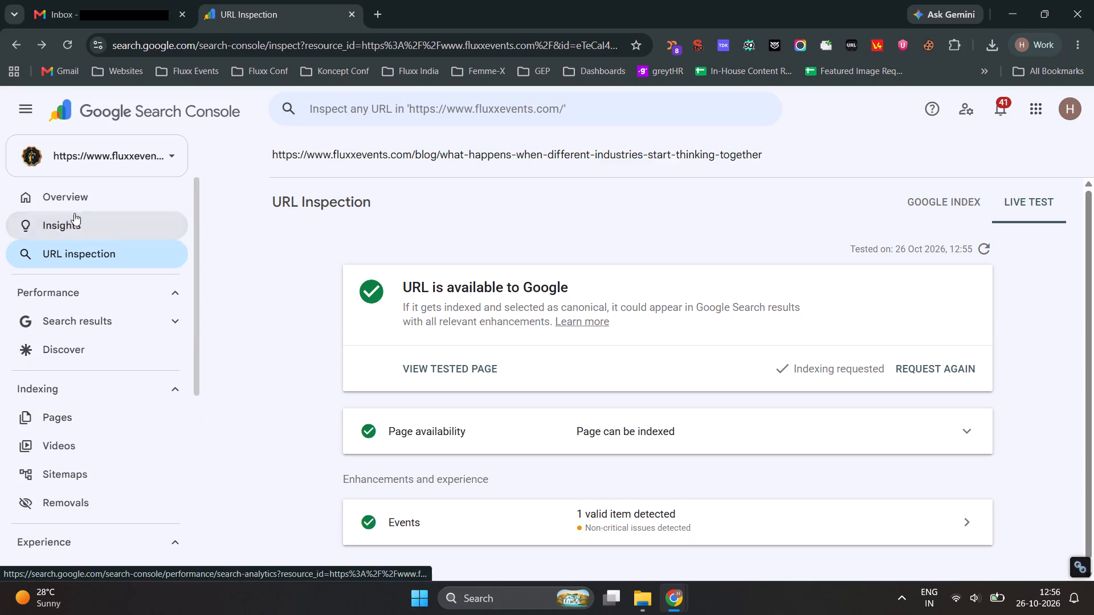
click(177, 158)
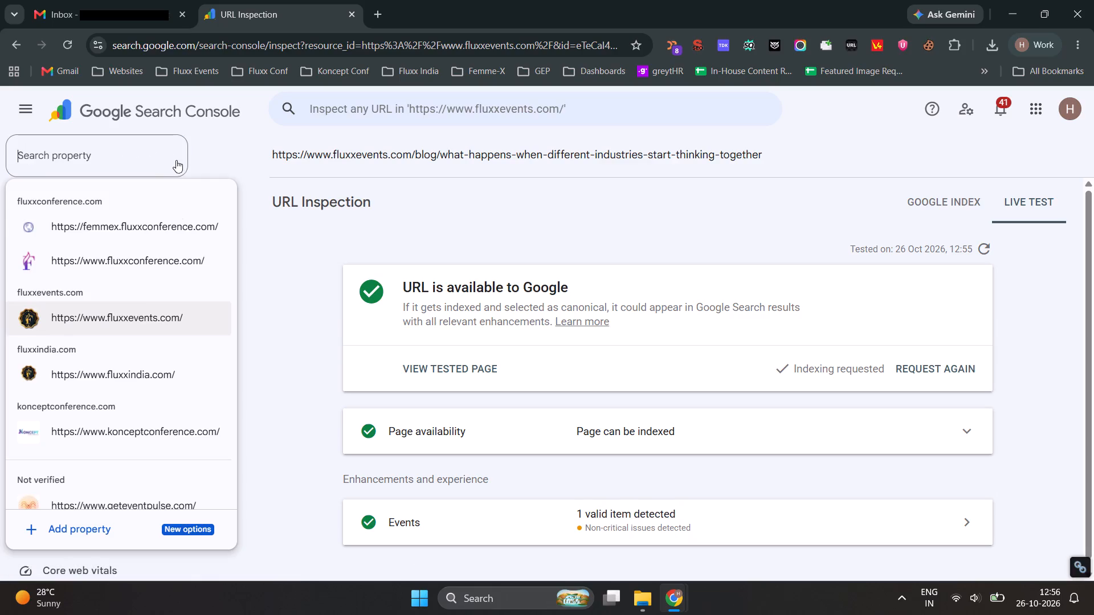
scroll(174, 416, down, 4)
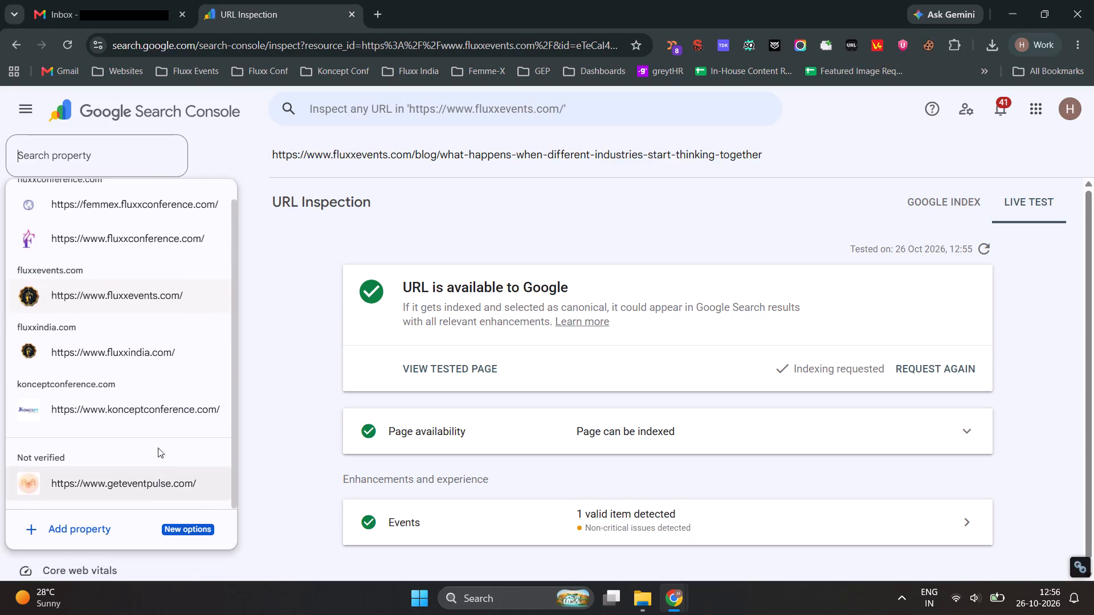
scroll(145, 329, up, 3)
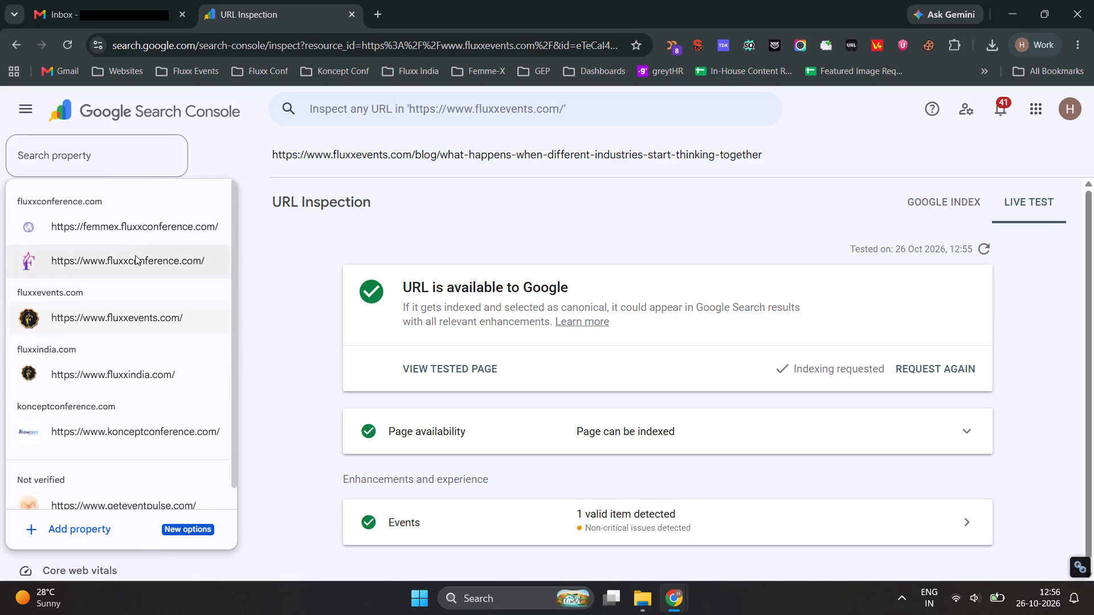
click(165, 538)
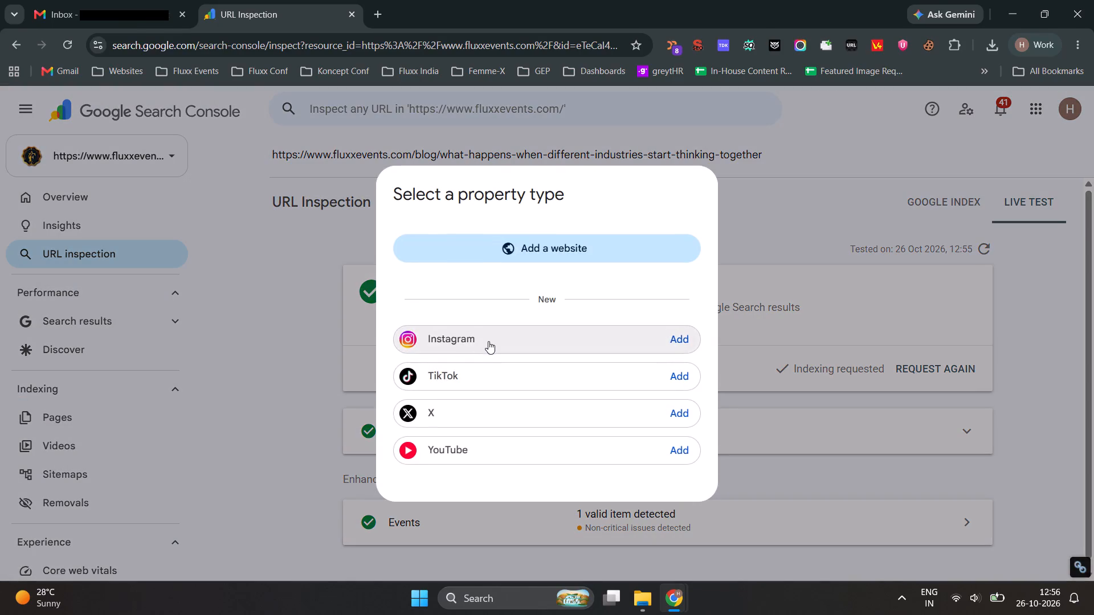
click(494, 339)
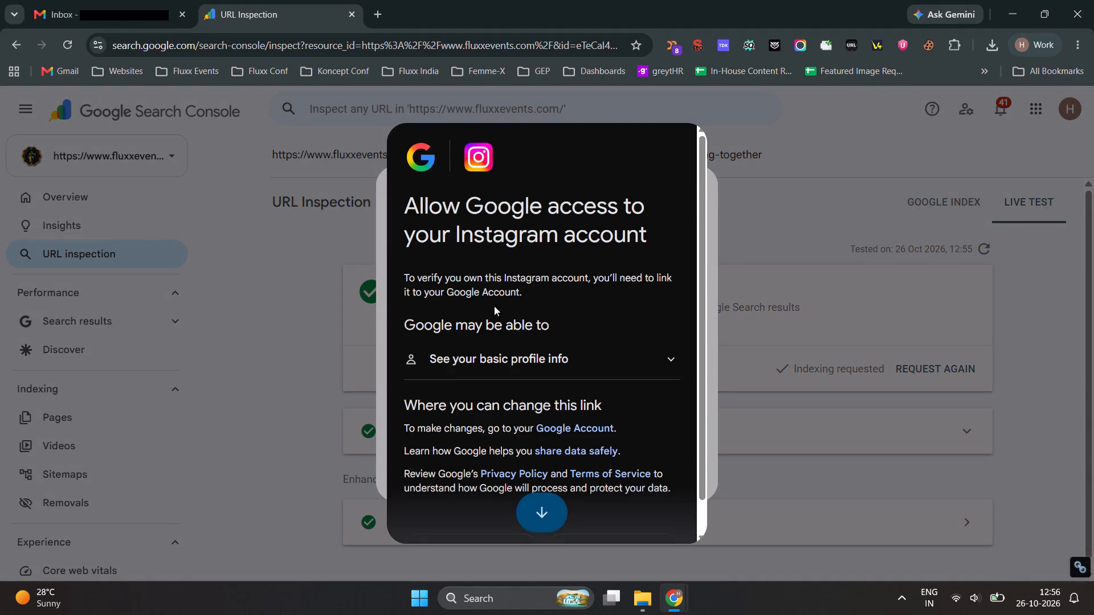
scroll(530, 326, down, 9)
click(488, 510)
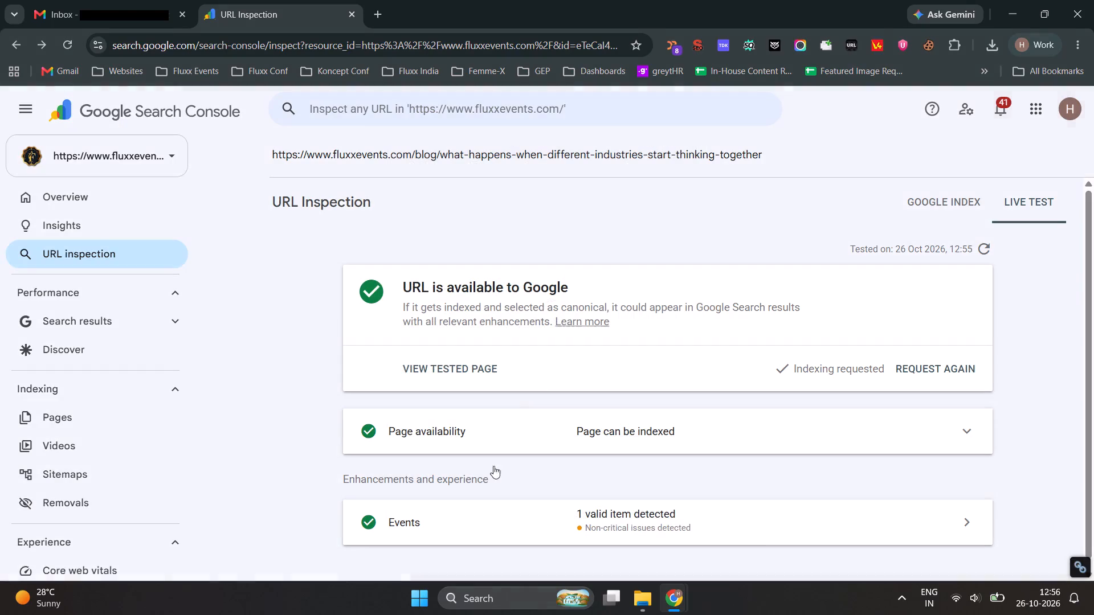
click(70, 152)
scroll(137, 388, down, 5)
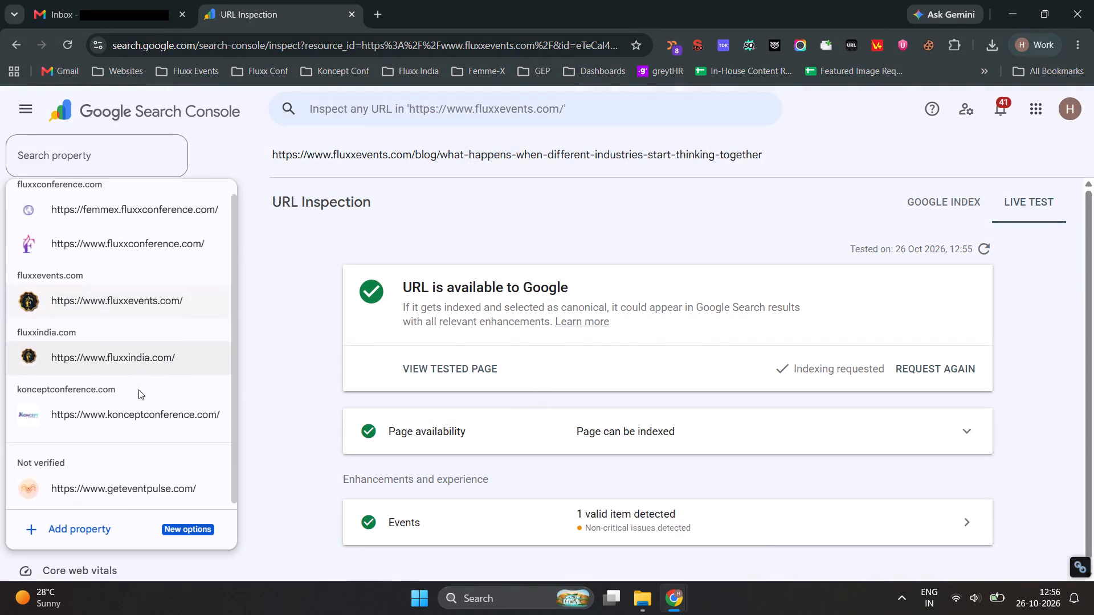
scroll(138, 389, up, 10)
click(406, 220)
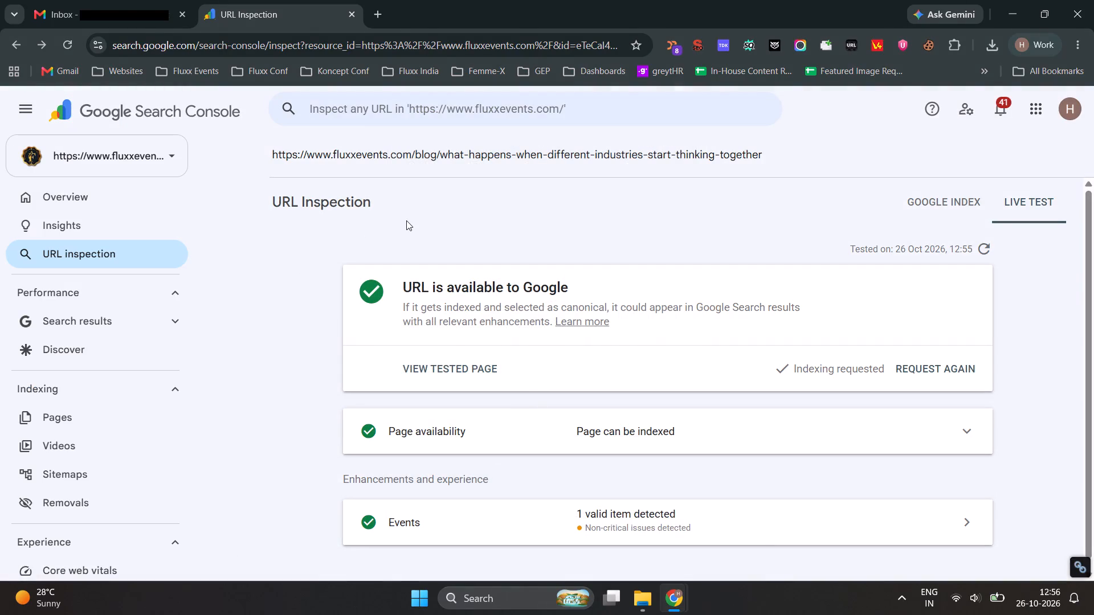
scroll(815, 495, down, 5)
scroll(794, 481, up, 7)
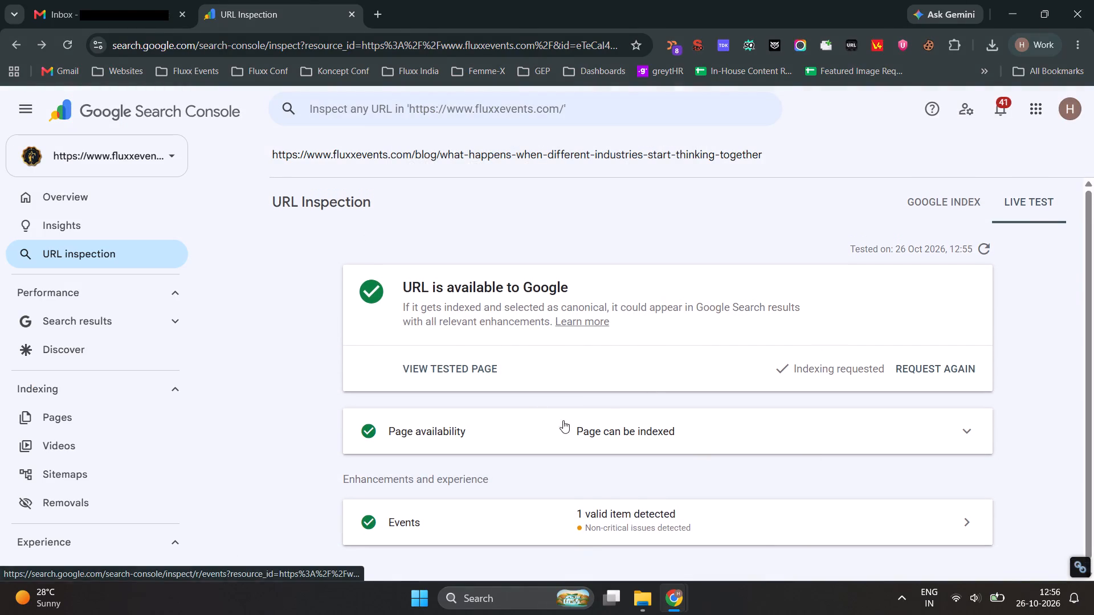
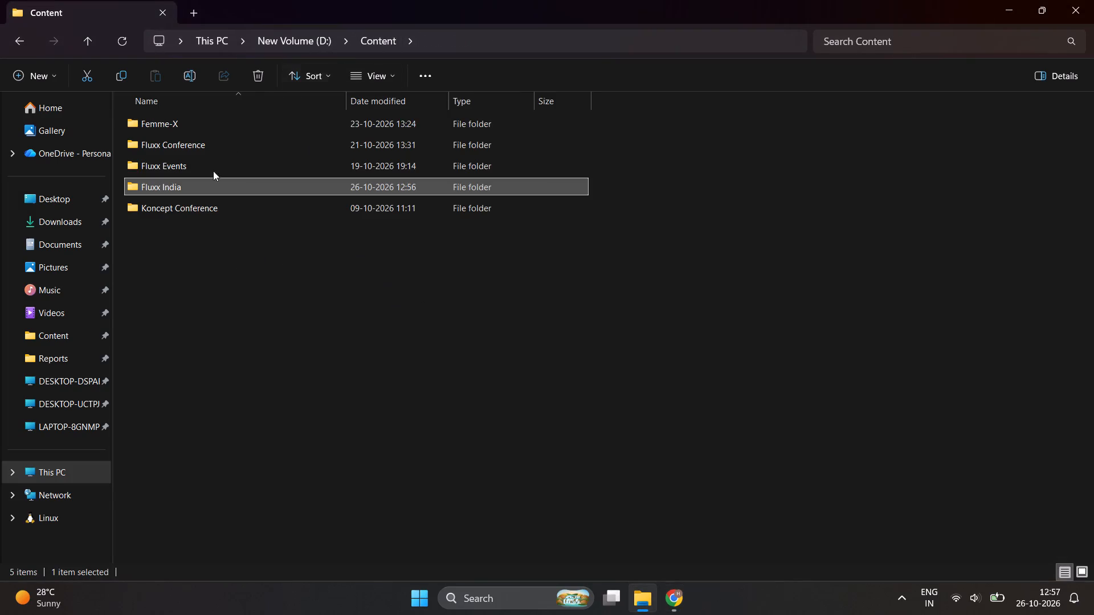
In File Explorer, open the Koncept Conference folder inside Content to look through its article documents.
double_click(222, 204)
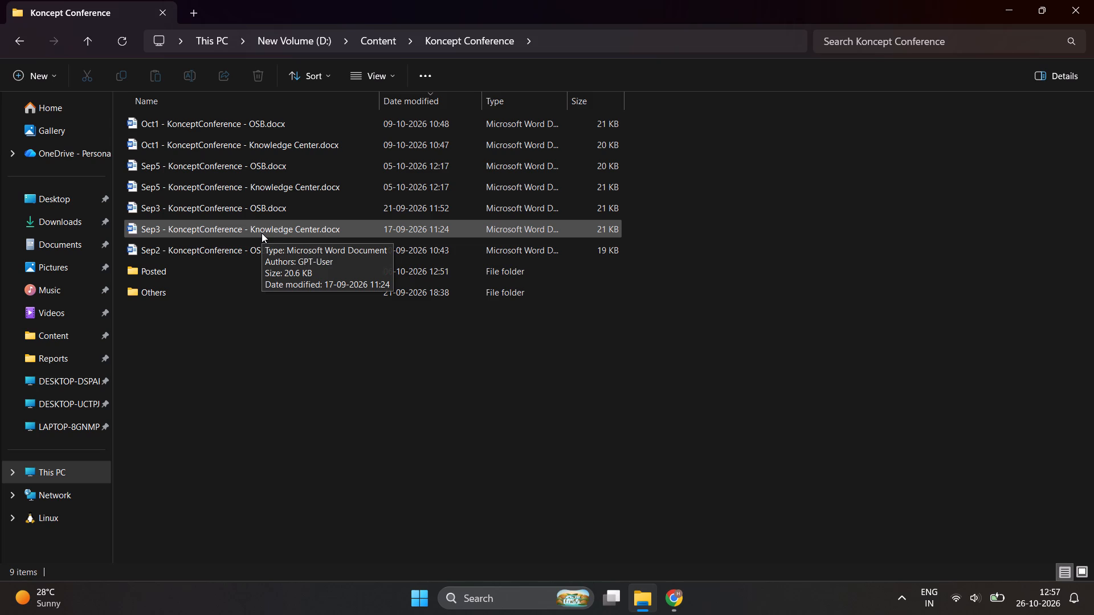
Open Sep3 - KonceptConference - Knowledge Center.docx from the Koncept Conference folder in Word.
double_click(282, 228)
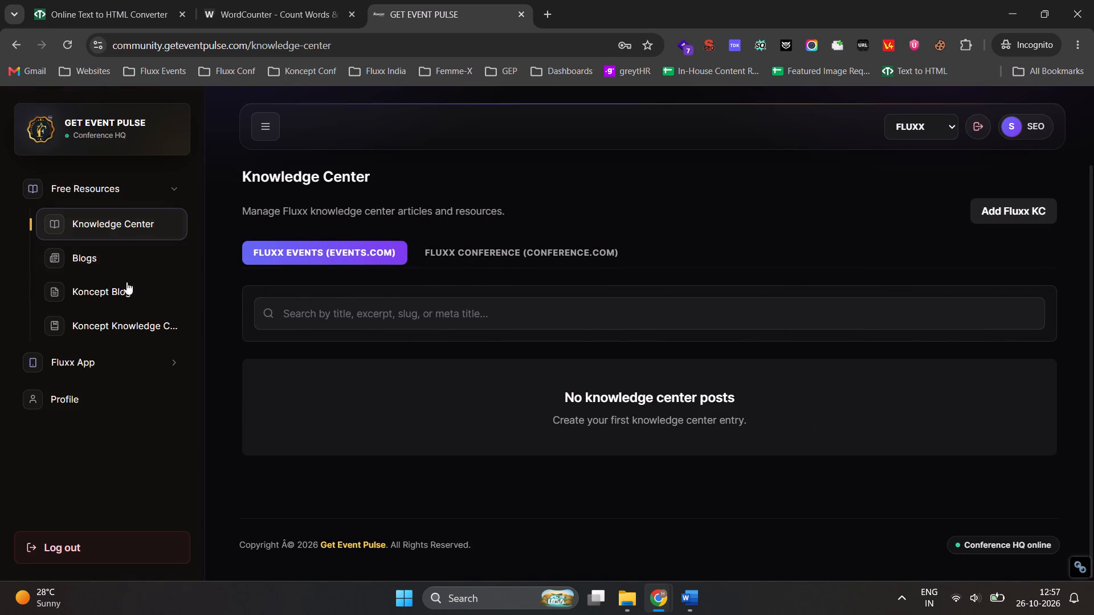
In Get Event Pulse in Chrome, check the latest entries under Koncept Blog, ending on the Koncept Knowledge Center list.
click(138, 292)
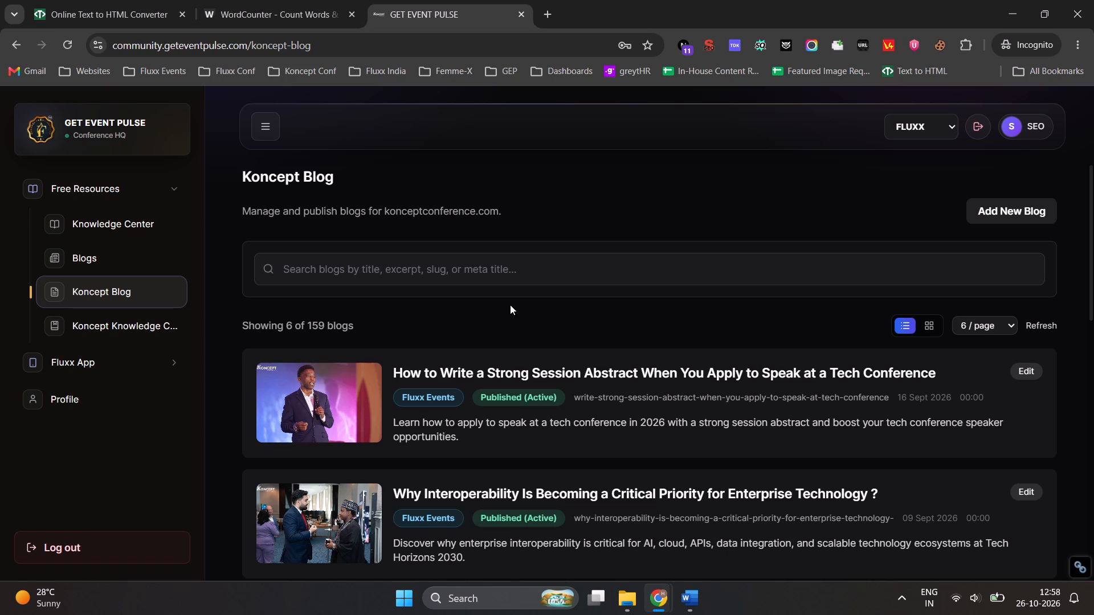
click(134, 322)
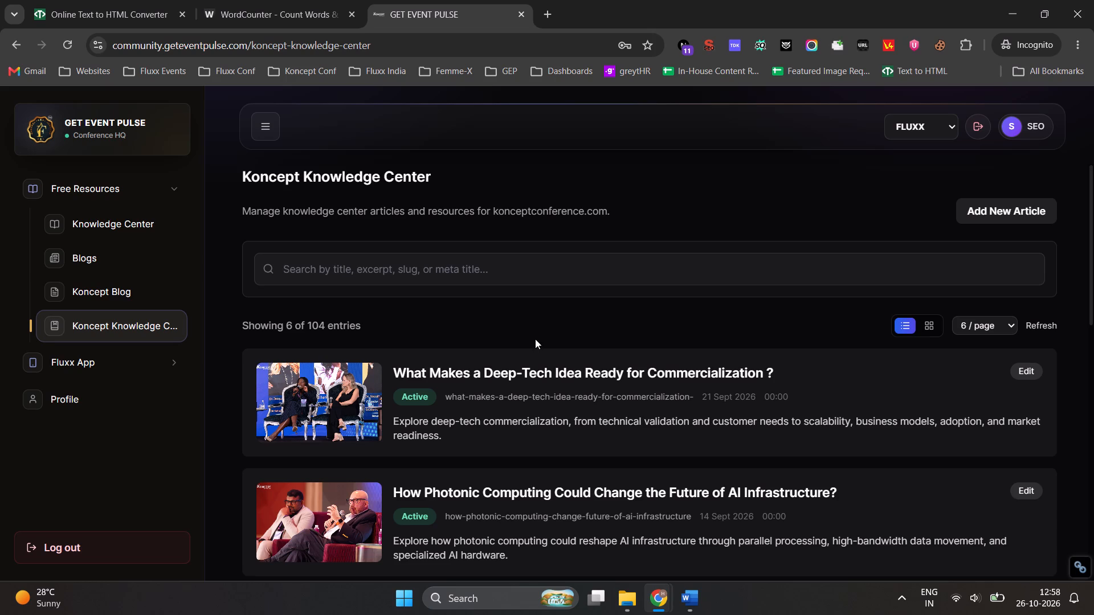
click(138, 282)
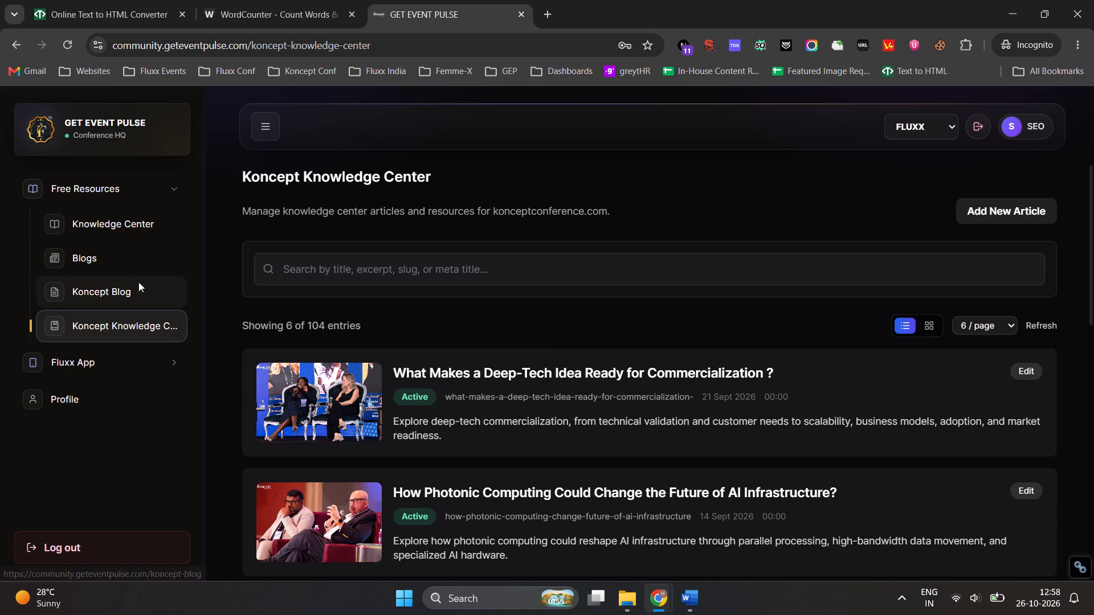
click(105, 323)
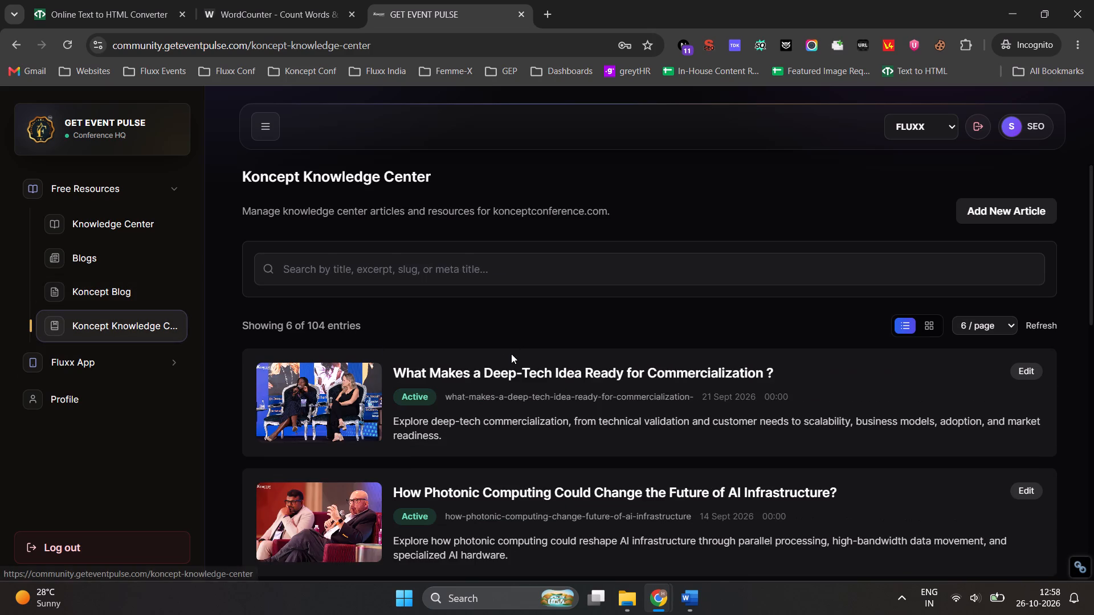
click(529, 323)
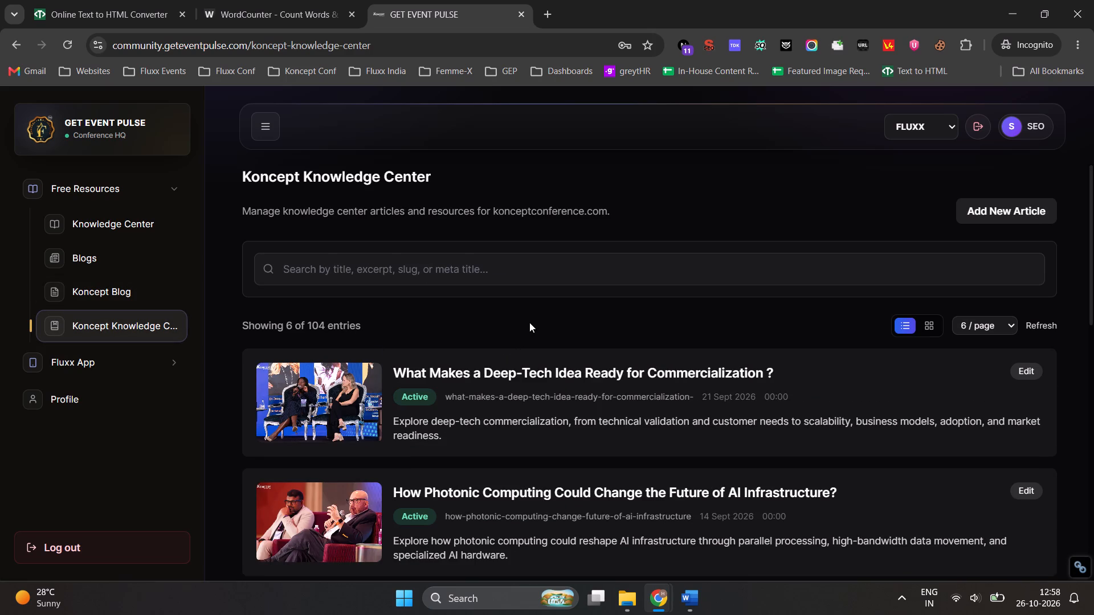